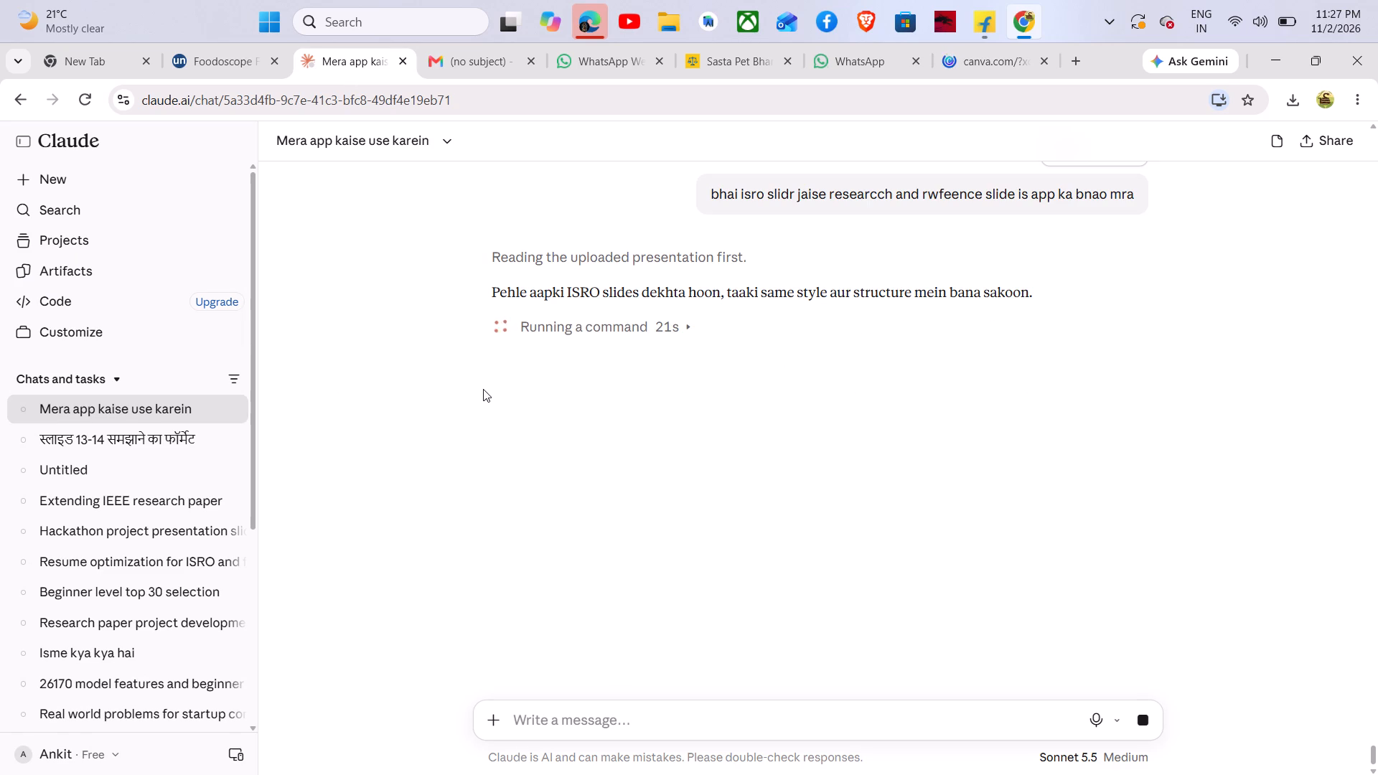
click(1001, 67)
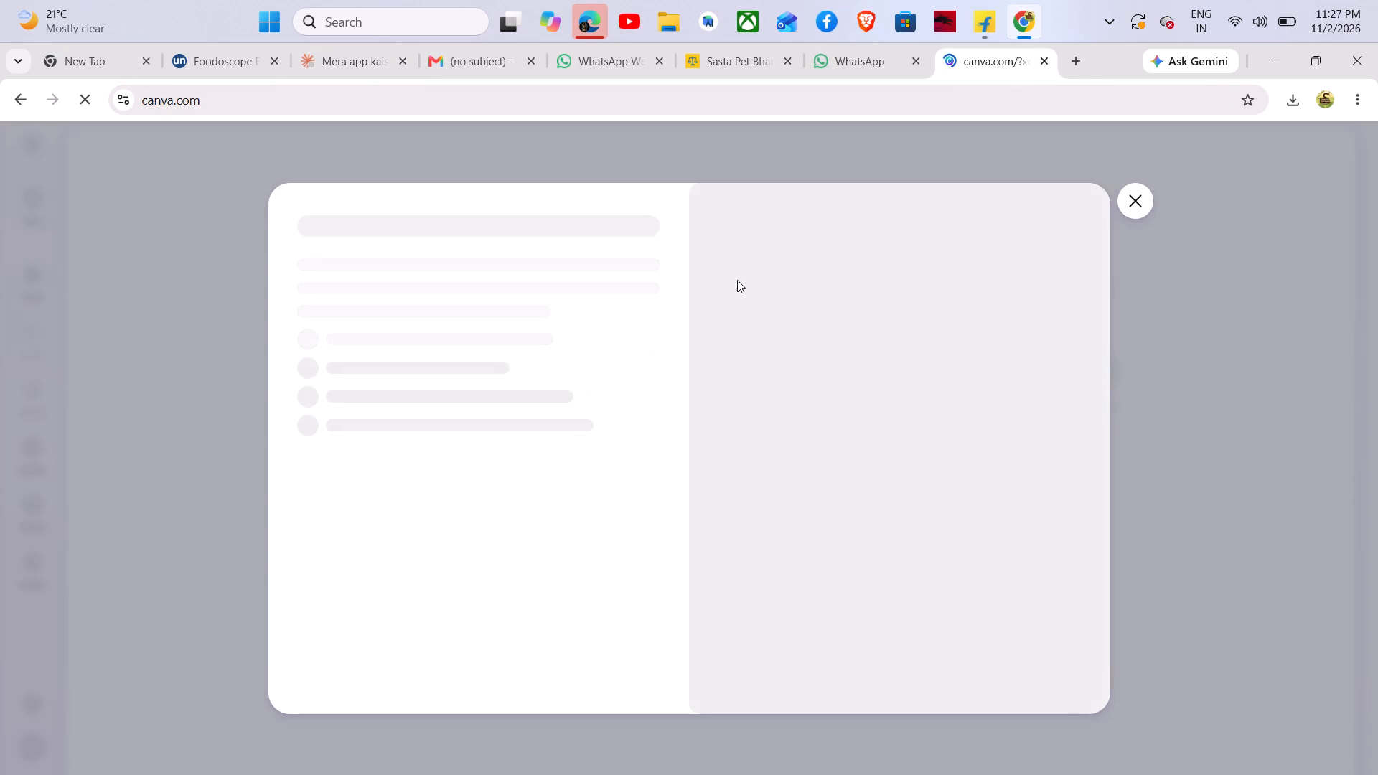
click(1135, 190)
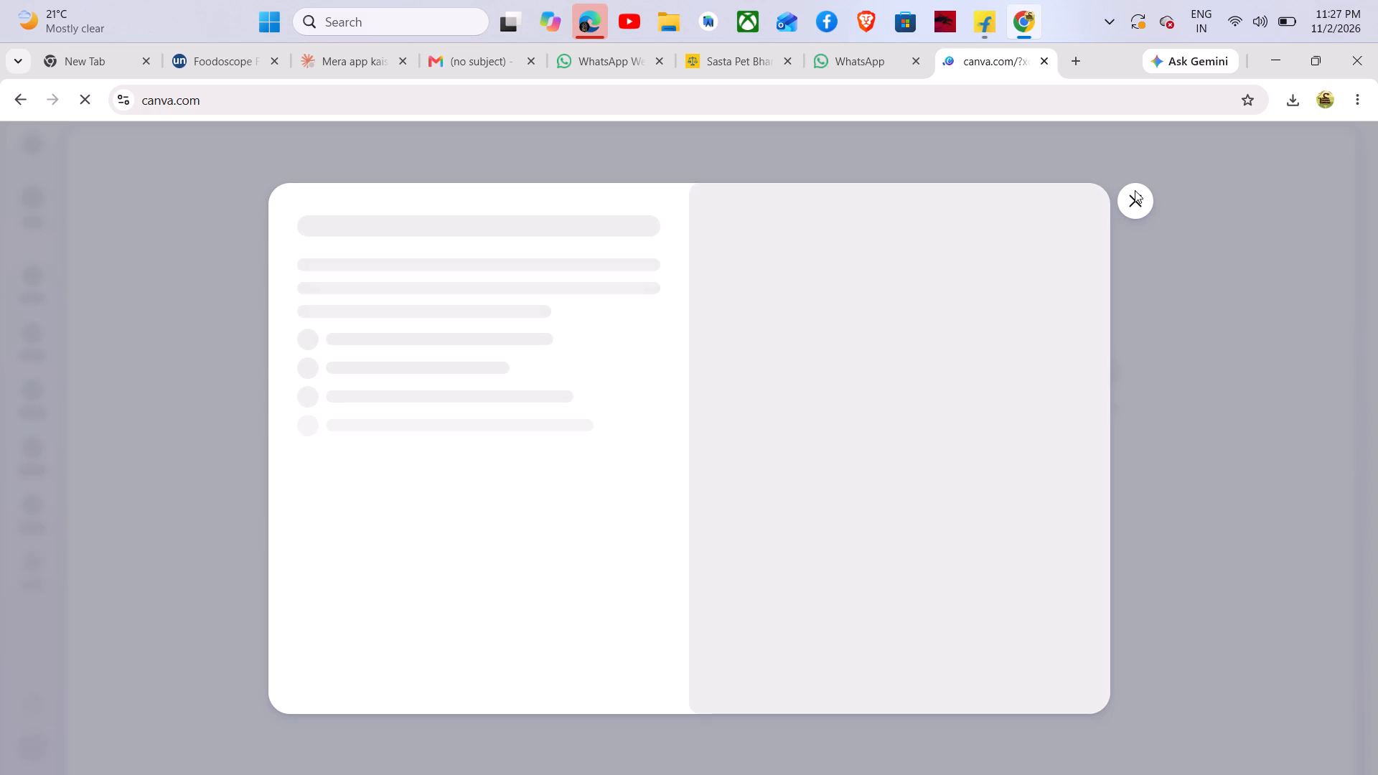
right_click(1135, 190)
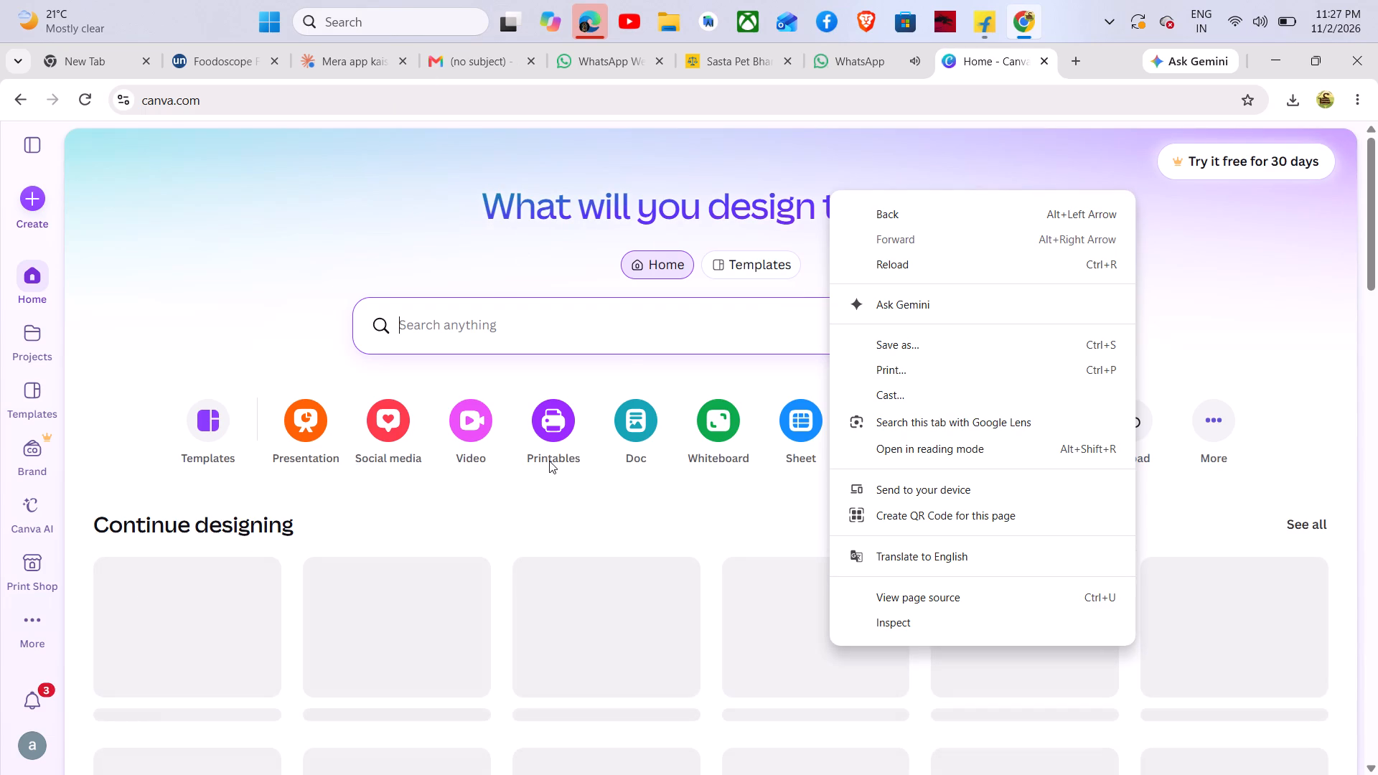
click(509, 500)
Create a new blank presentation design from the Canva home page.
click(326, 436)
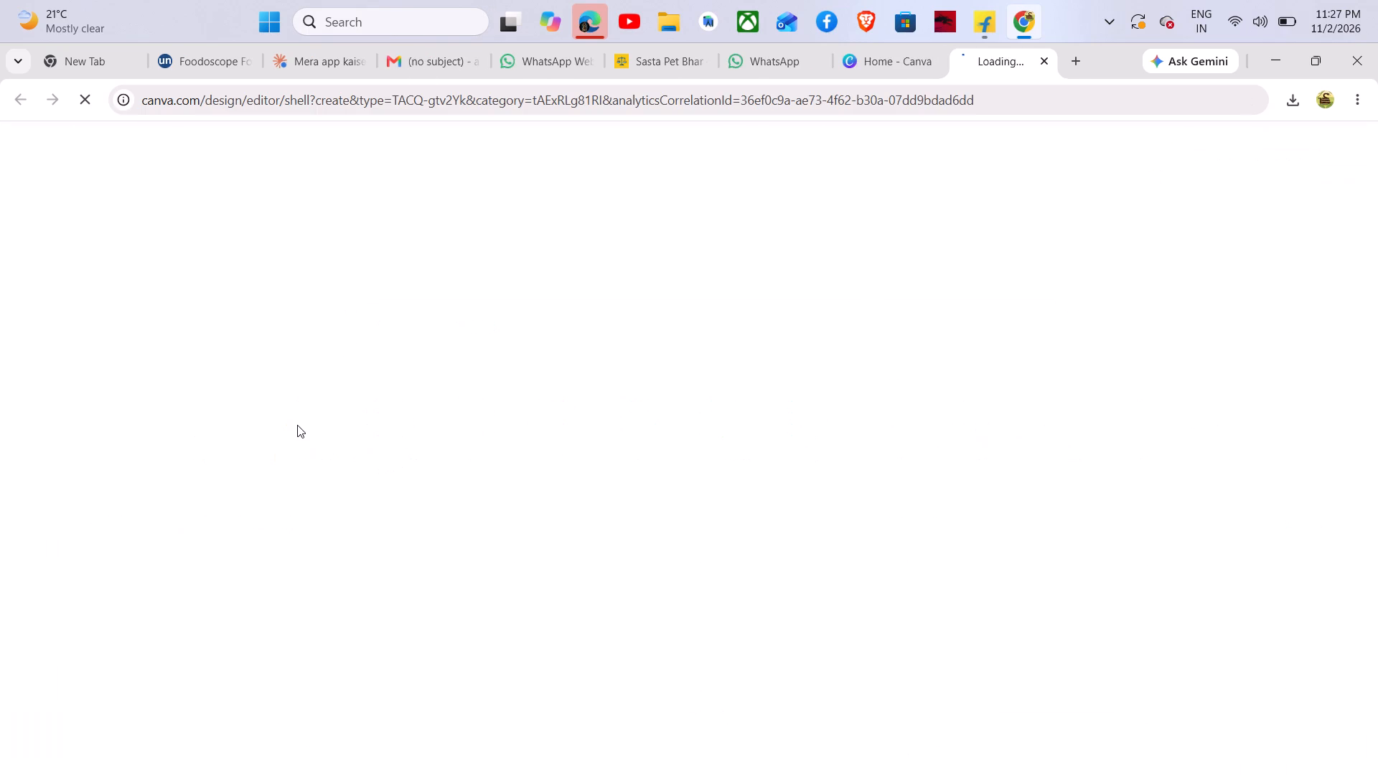
click(297, 426)
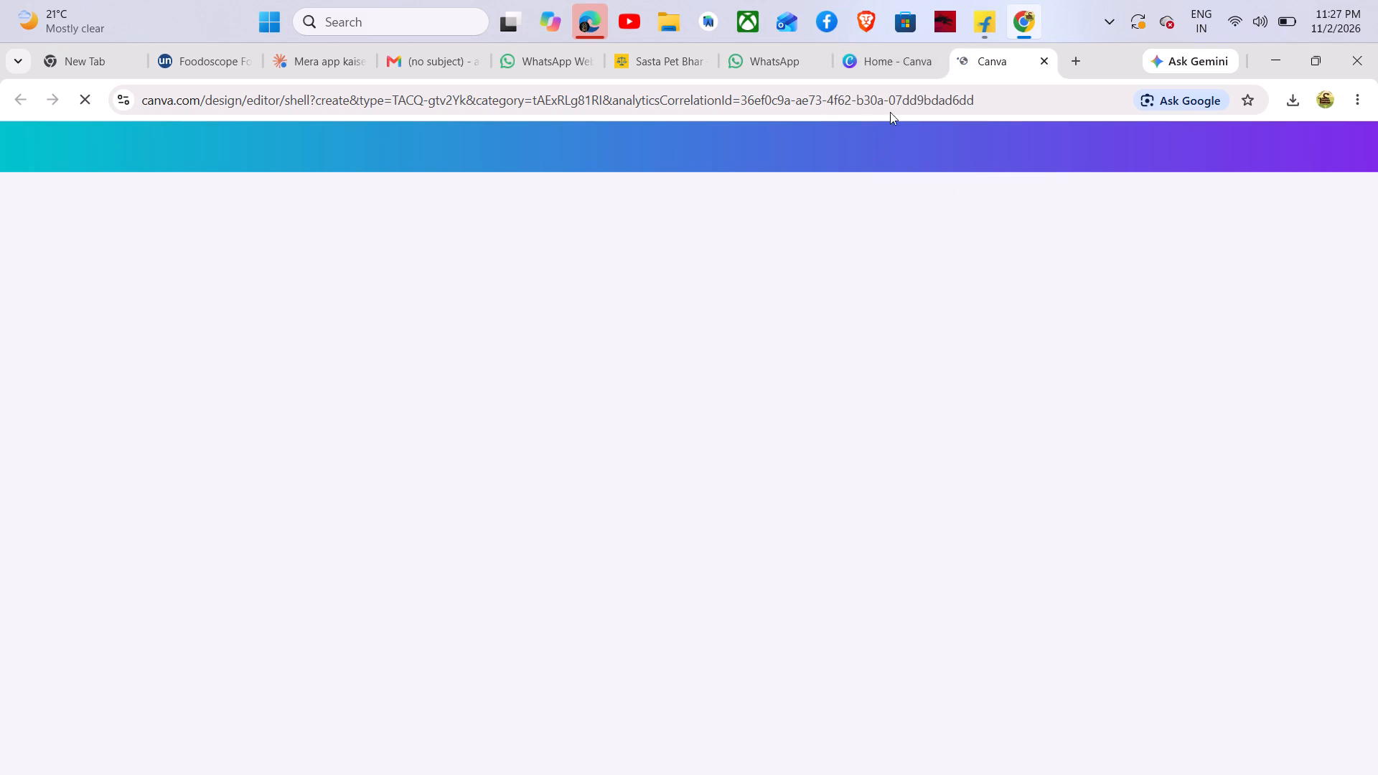
click(902, 70)
click(322, 436)
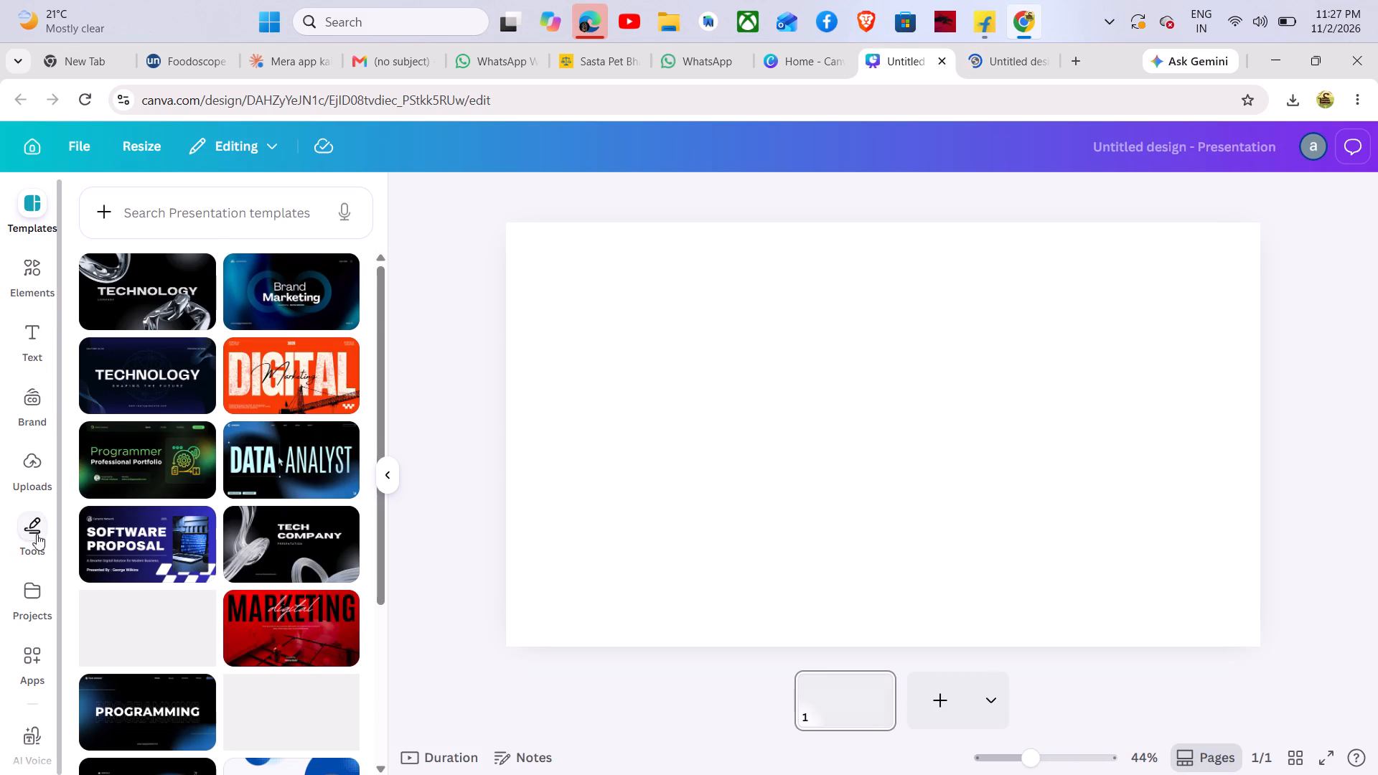
Open the uploaded files for the new presentation.
click(36, 474)
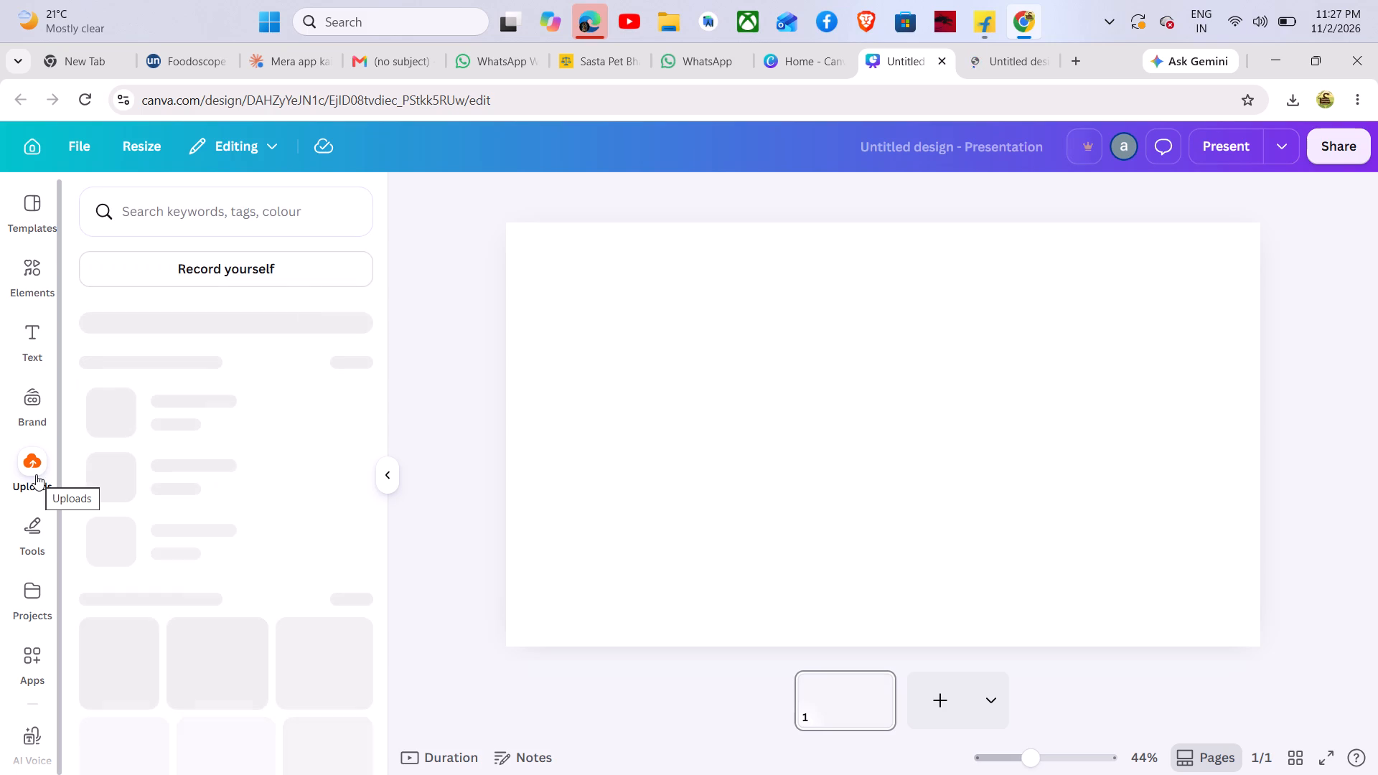
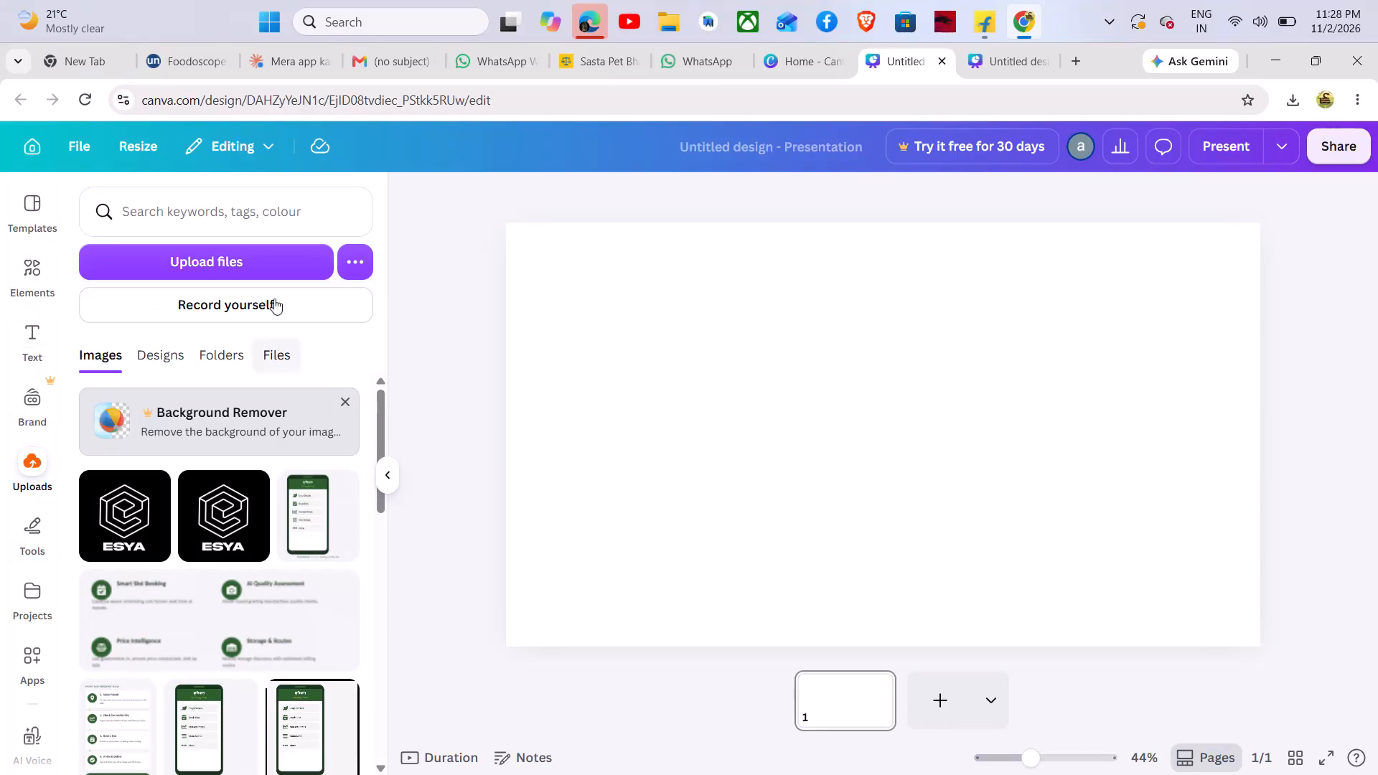
Upload the image WhatsApp Image 2026-11-02 at 10.37.26 PM from the Downloads folder.
click(255, 273)
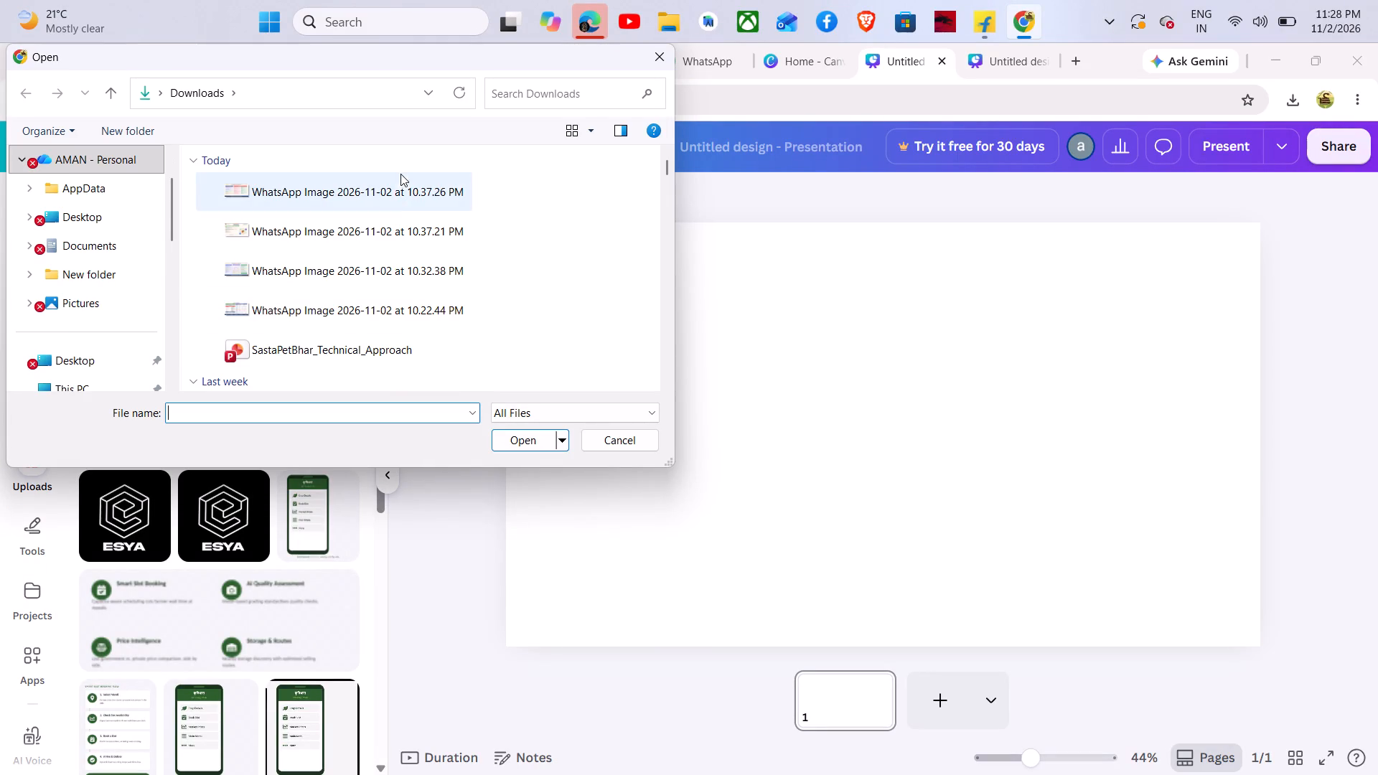
click(393, 196)
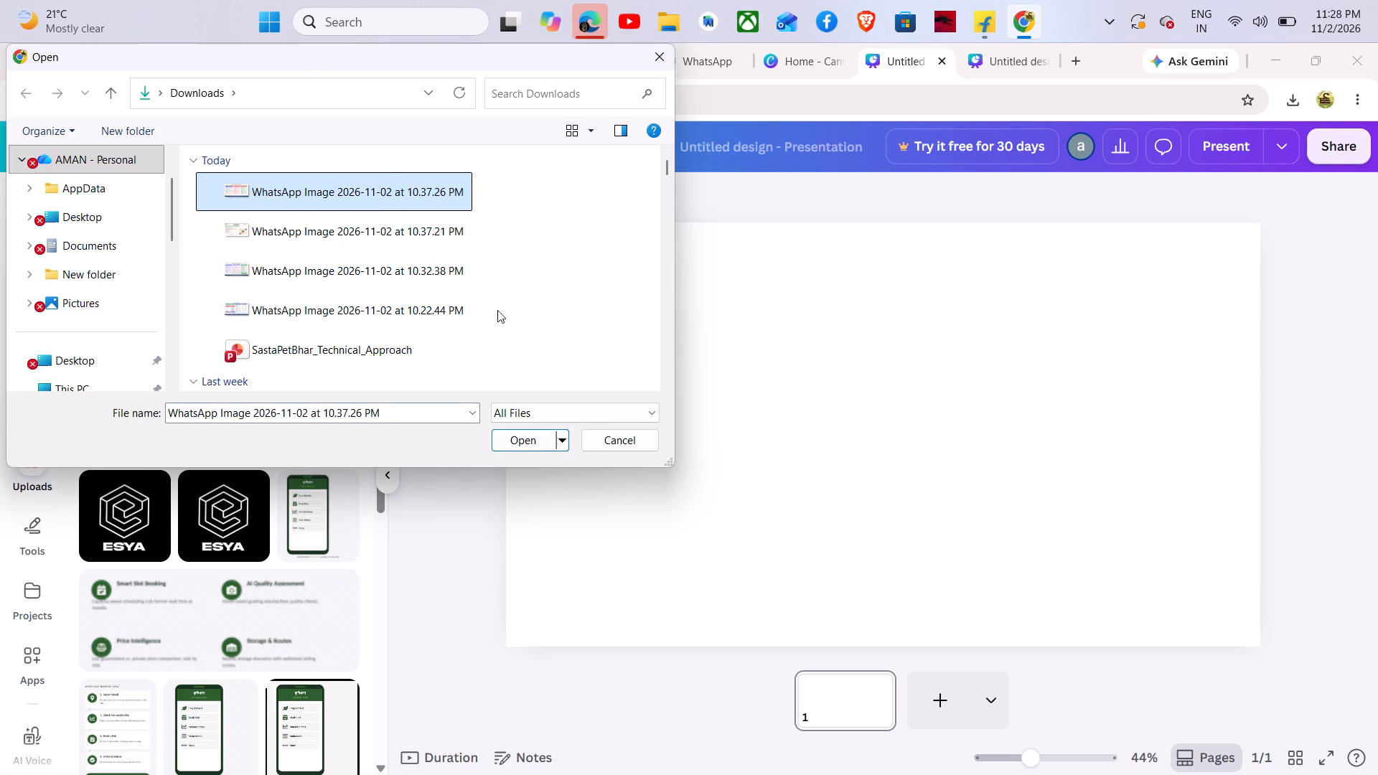
click(451, 231)
click(421, 177)
click(518, 448)
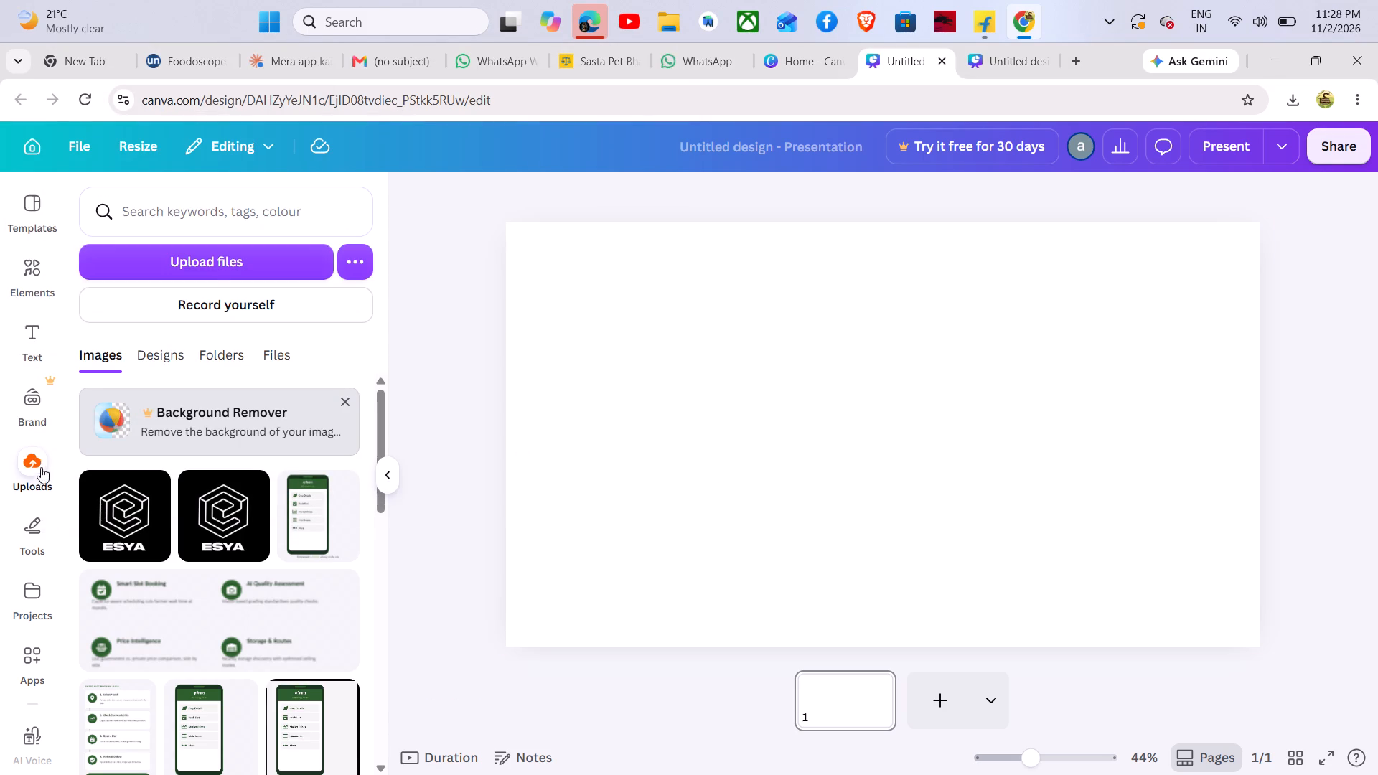
Upload the image WhatsApp Image 2026-11-02 at 10.37.21 PM from the Downloads folder.
click(215, 253)
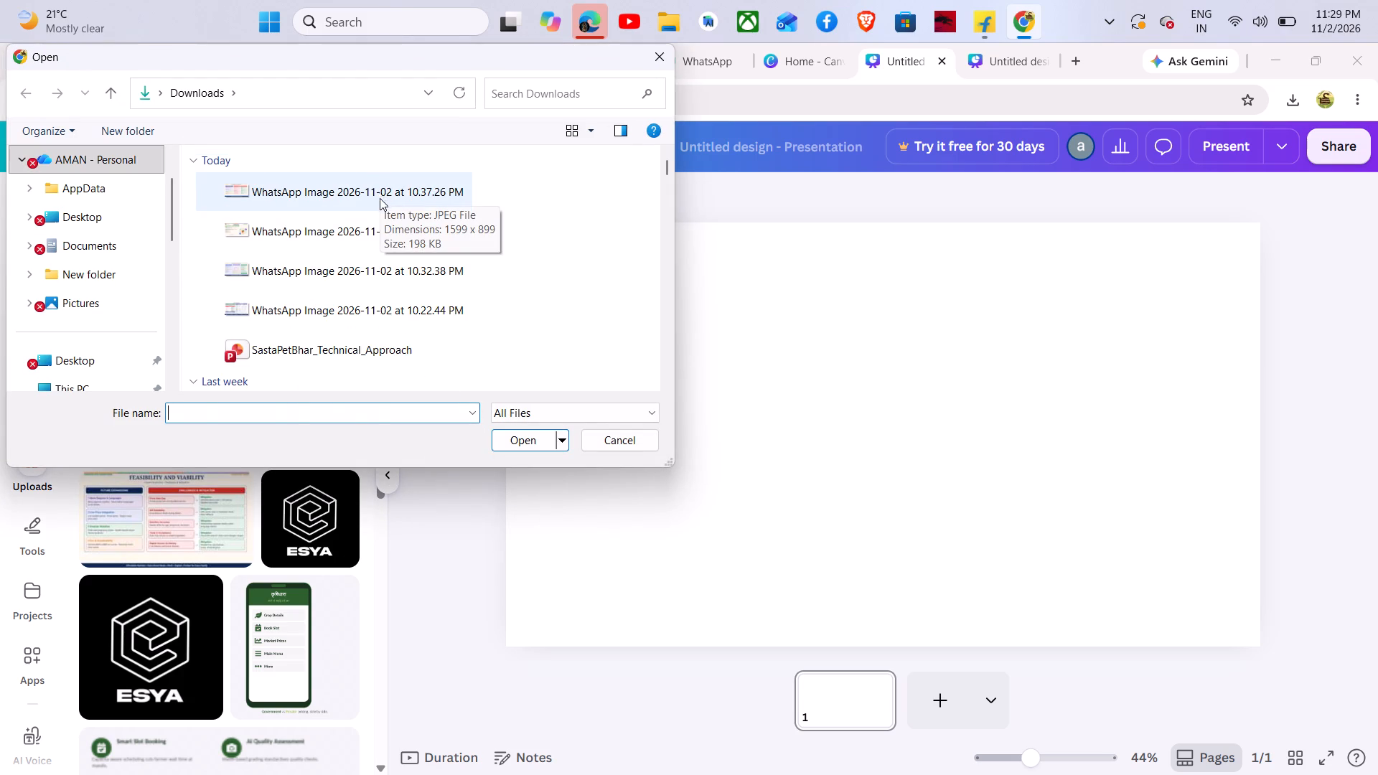
click(365, 227)
click(508, 438)
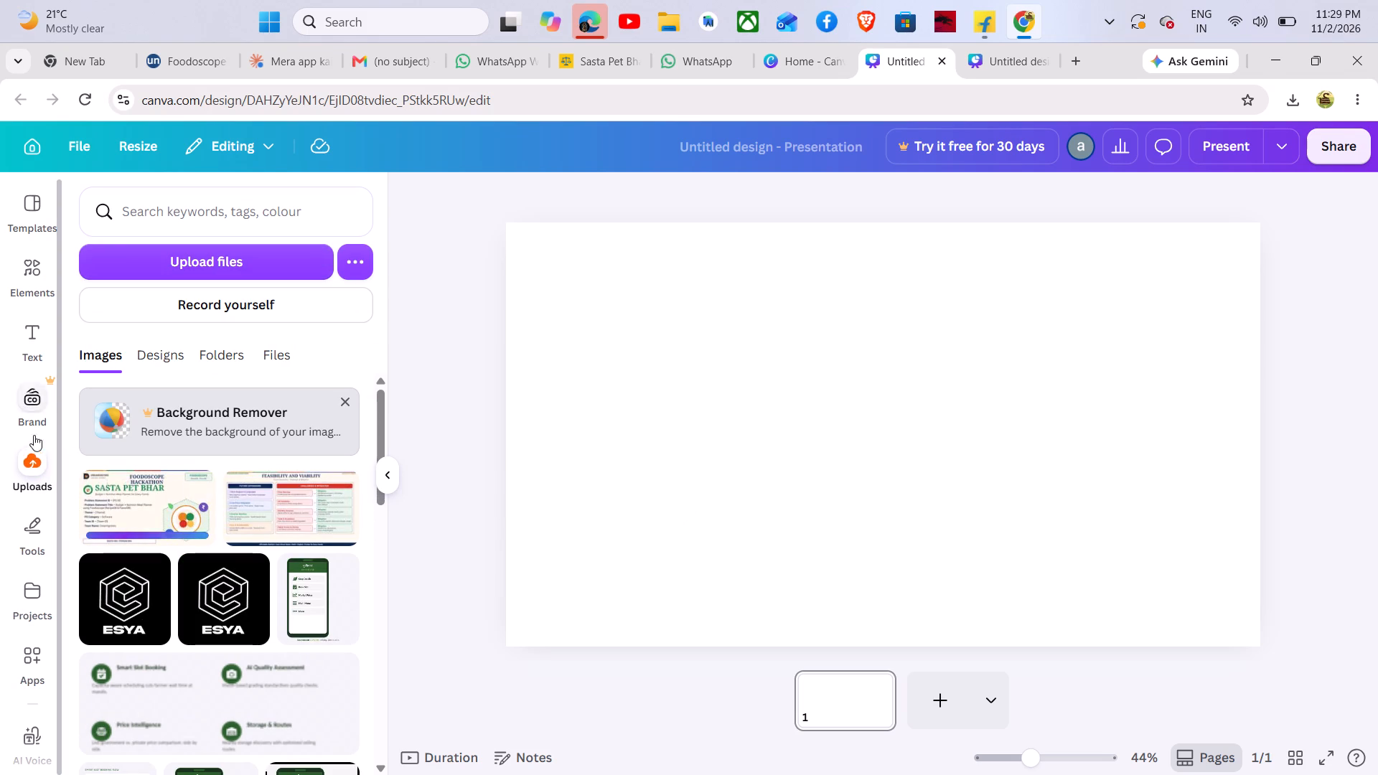
Upload the image WhatsApp Image 2026-11-02 at 10.32.38 PM from the Downloads folder.
click(37, 457)
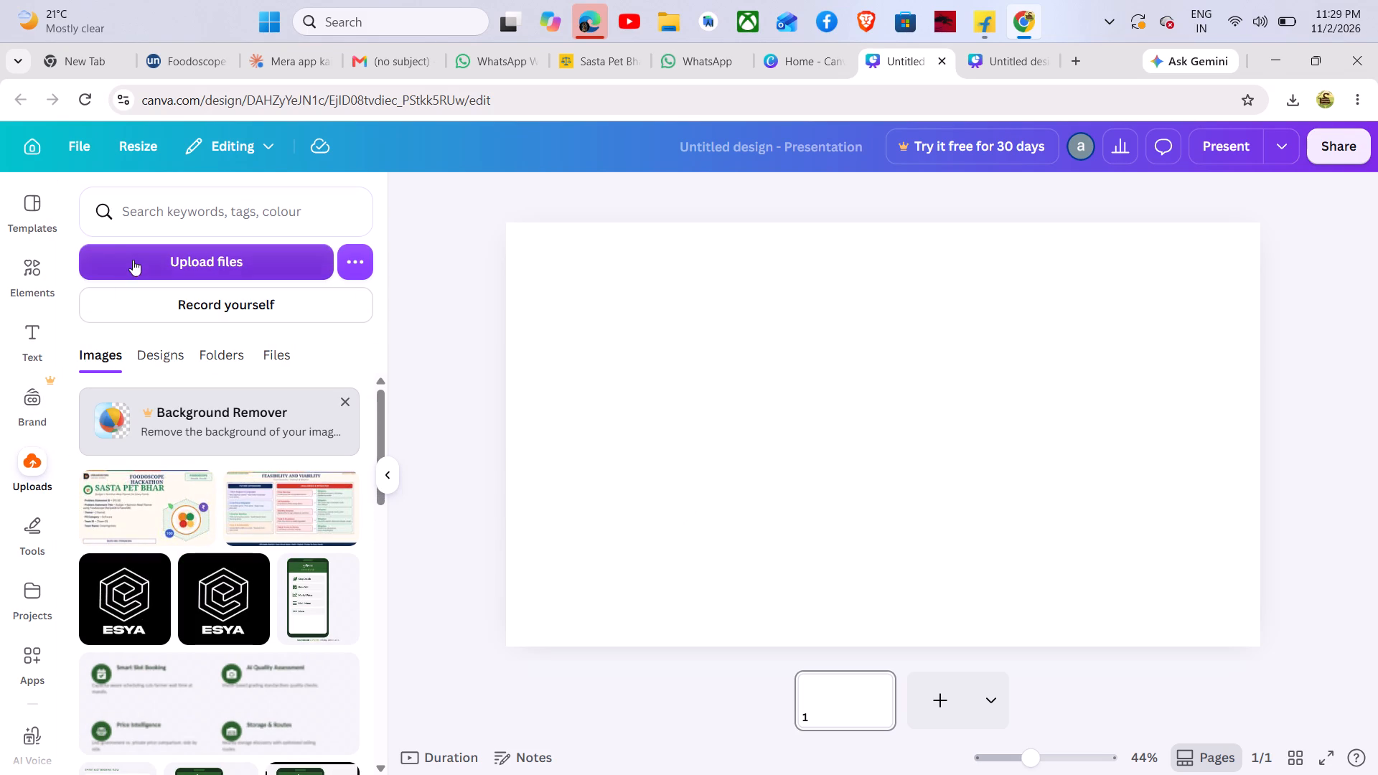
click(137, 263)
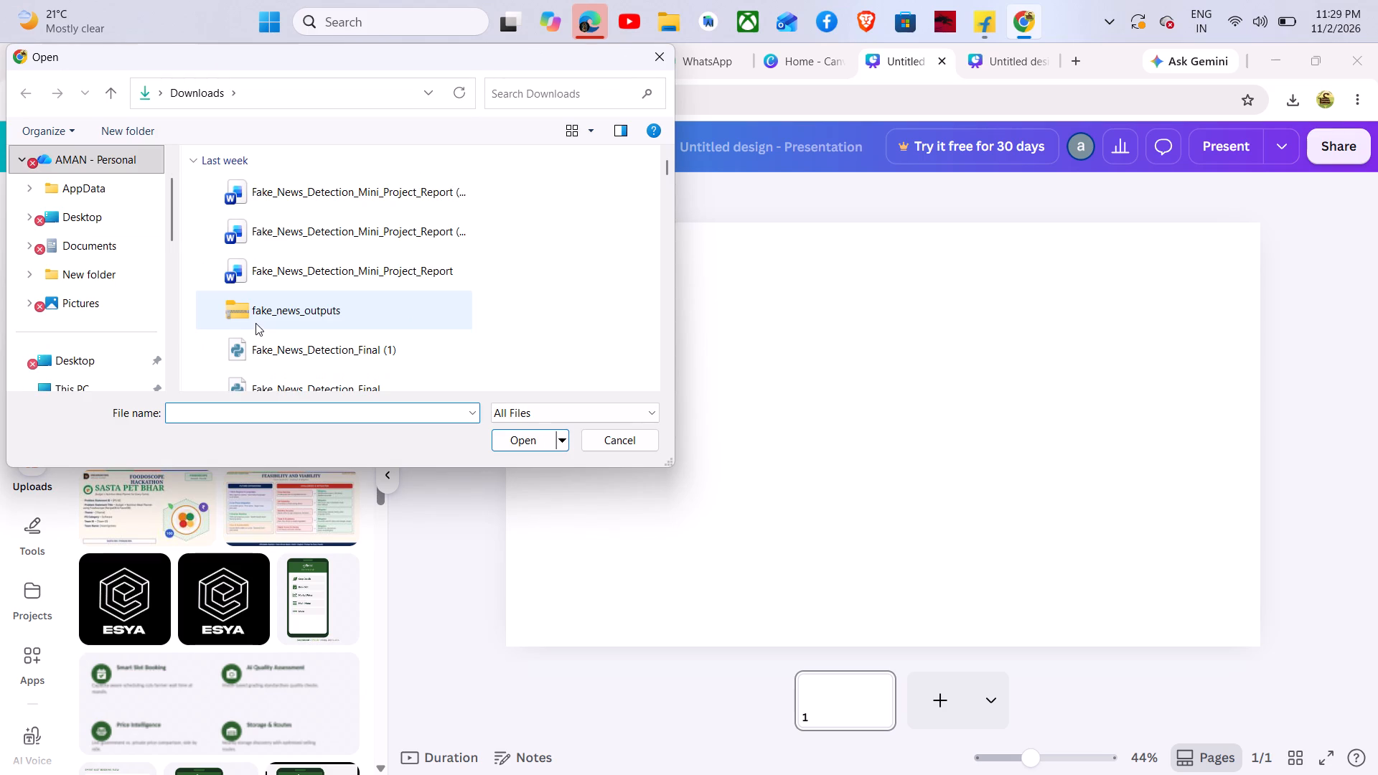
click(300, 286)
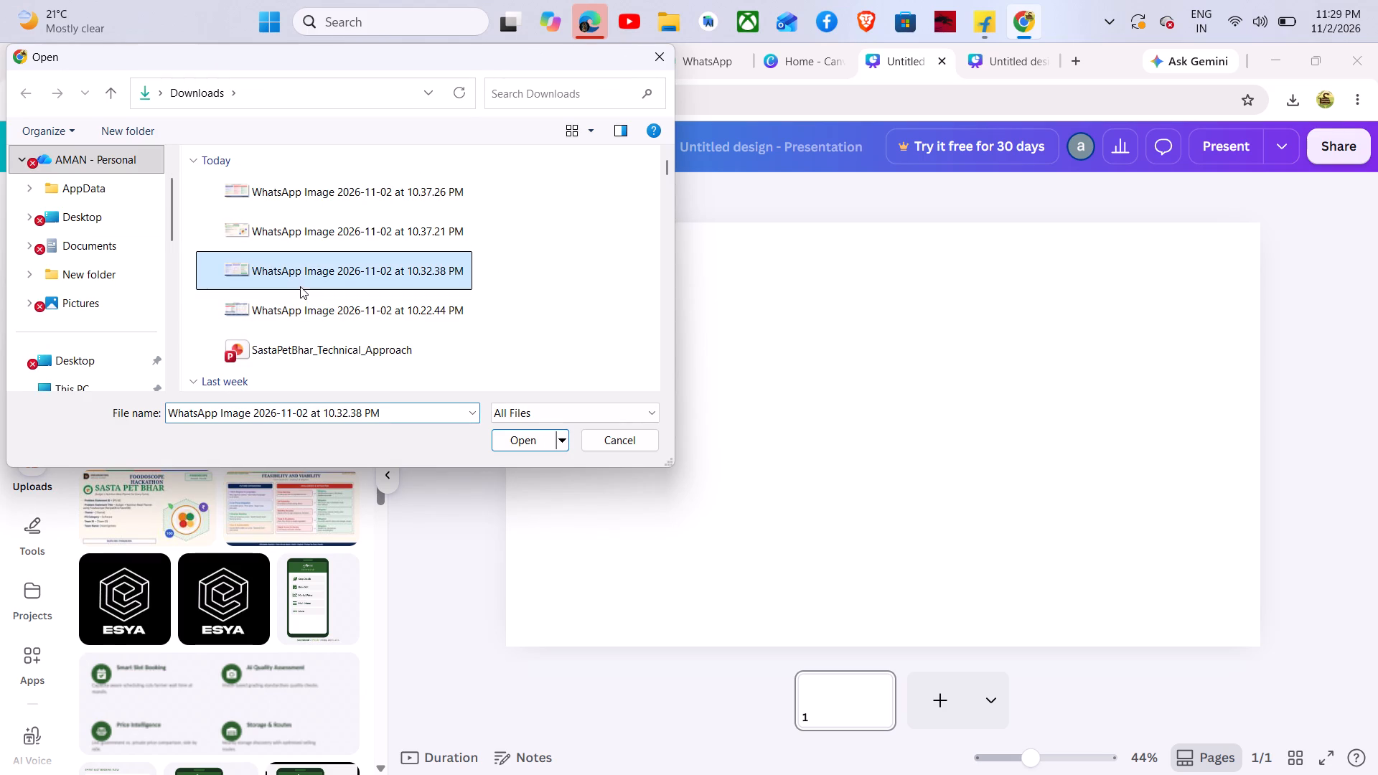
click(530, 441)
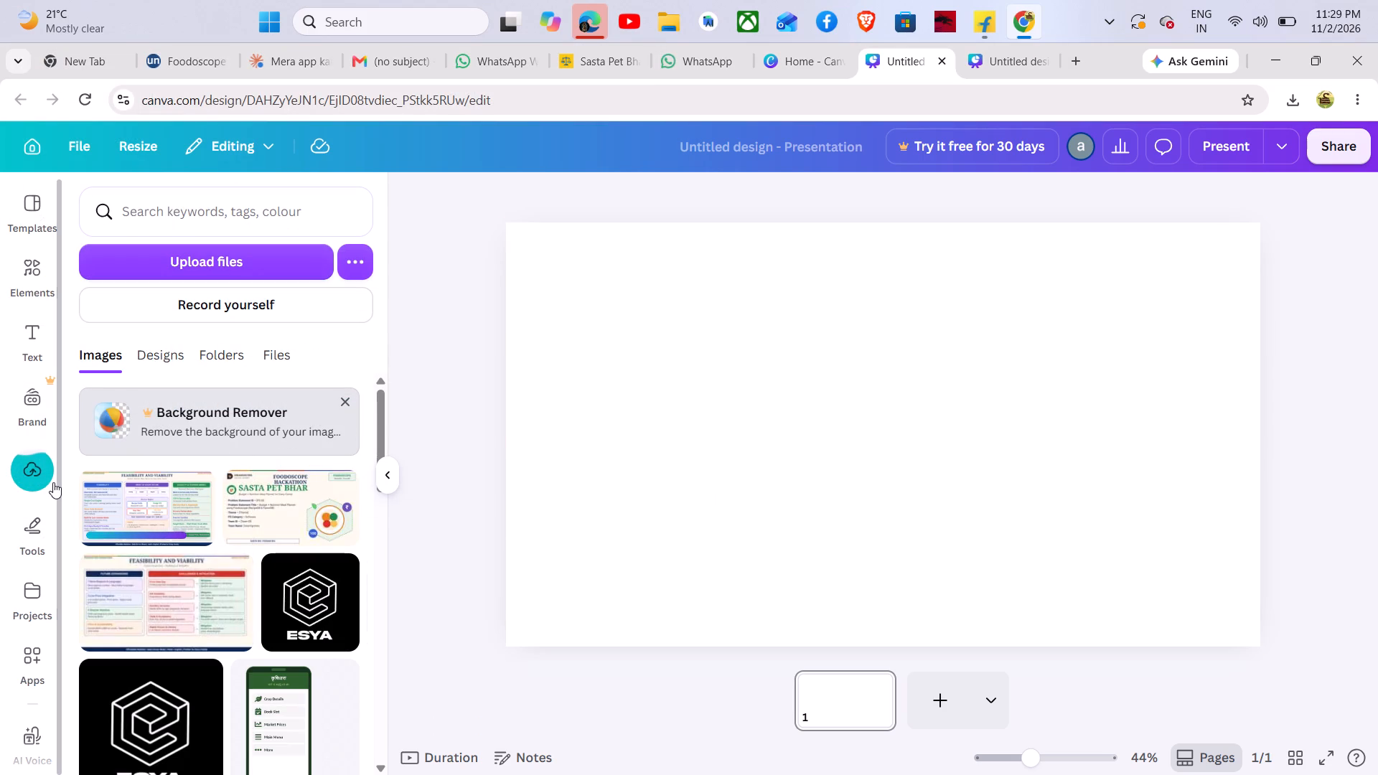
Place the uploaded Sasta Pet Bhar title image on the blank slide, enlarging it to about 1,713 by 963 near the page's top.
click(294, 515)
click(294, 515)
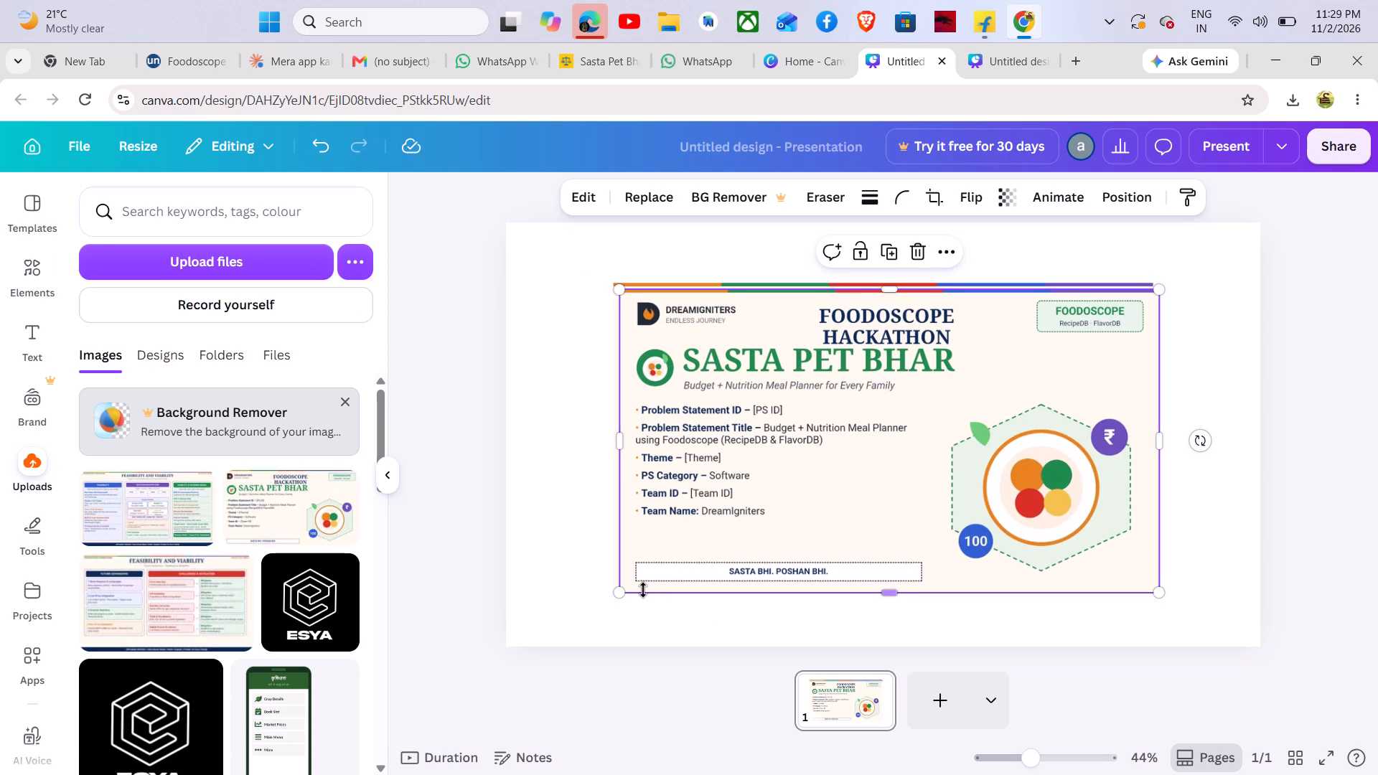
drag(617, 593, 513, 616)
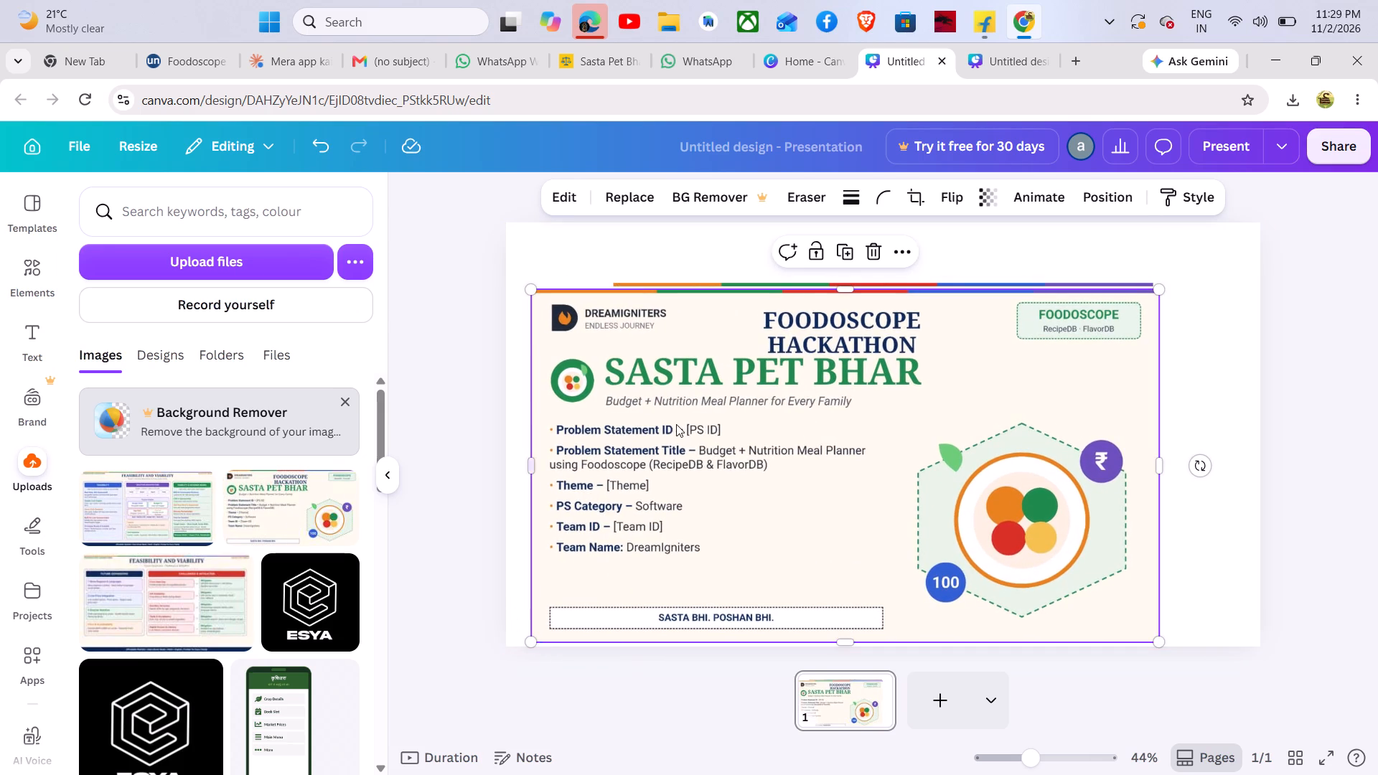
drag(676, 441, 680, 408)
drag(1165, 255, 1229, 243)
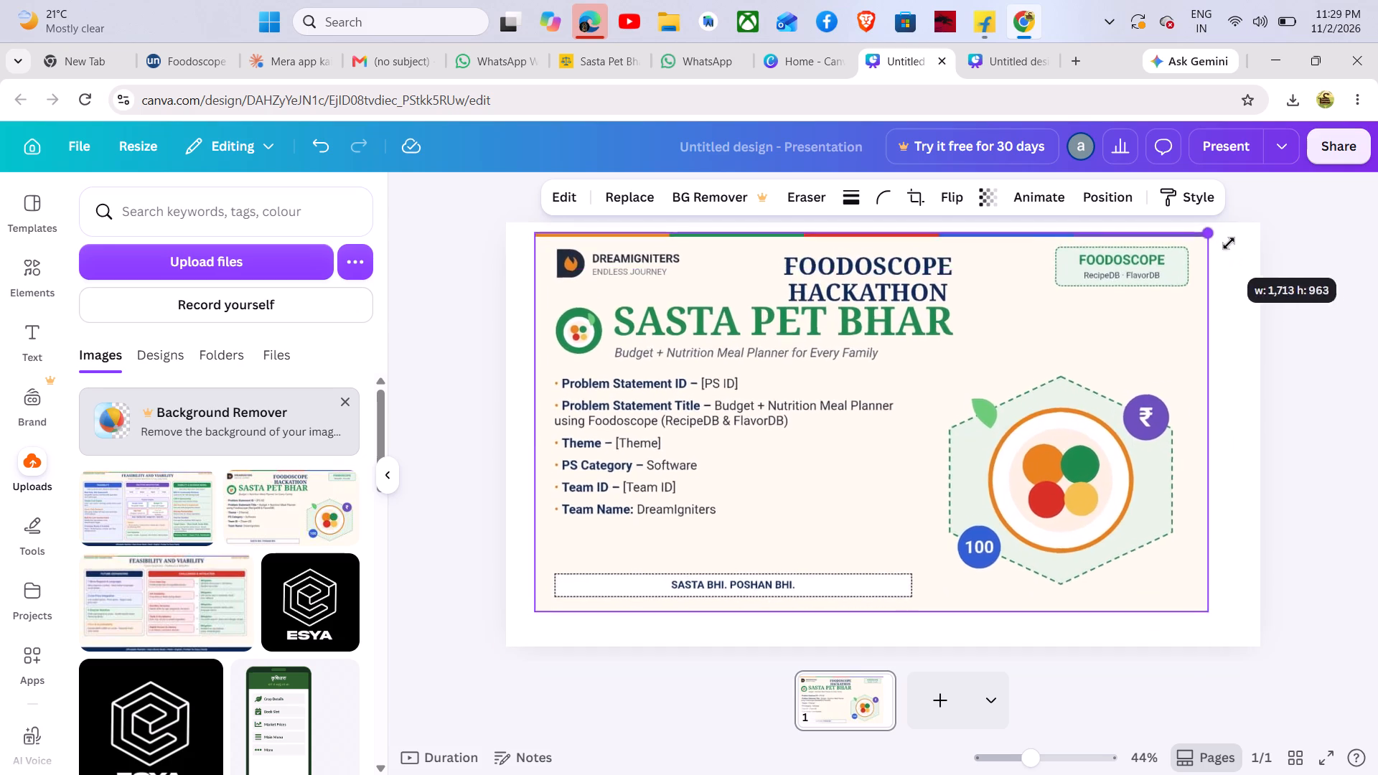
Enlarge the Sasta Pet Bhar title image to about 1,922 × 1,081 and position it to fill the first page.
drag(1229, 243, 1326, 245)
drag(1201, 290, 1153, 334)
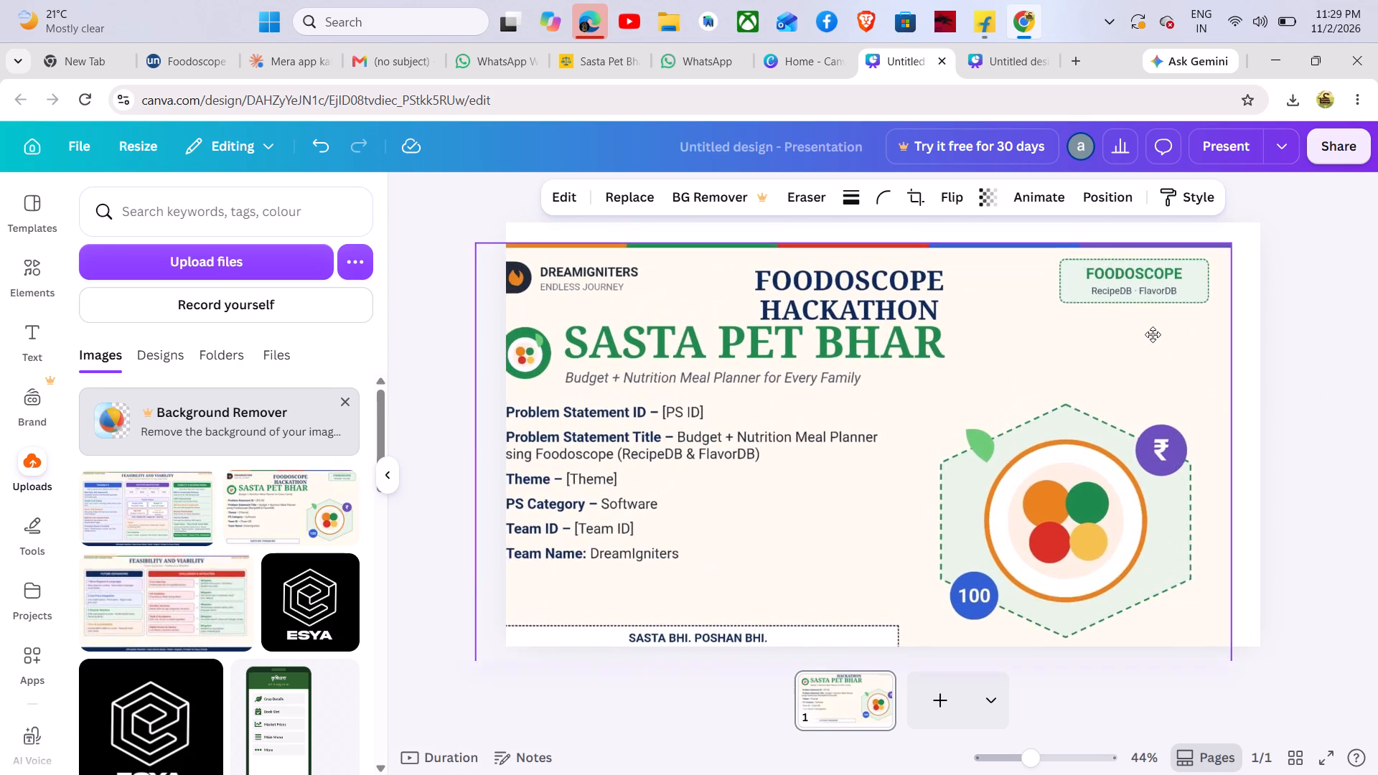
drag(1153, 334, 1162, 327)
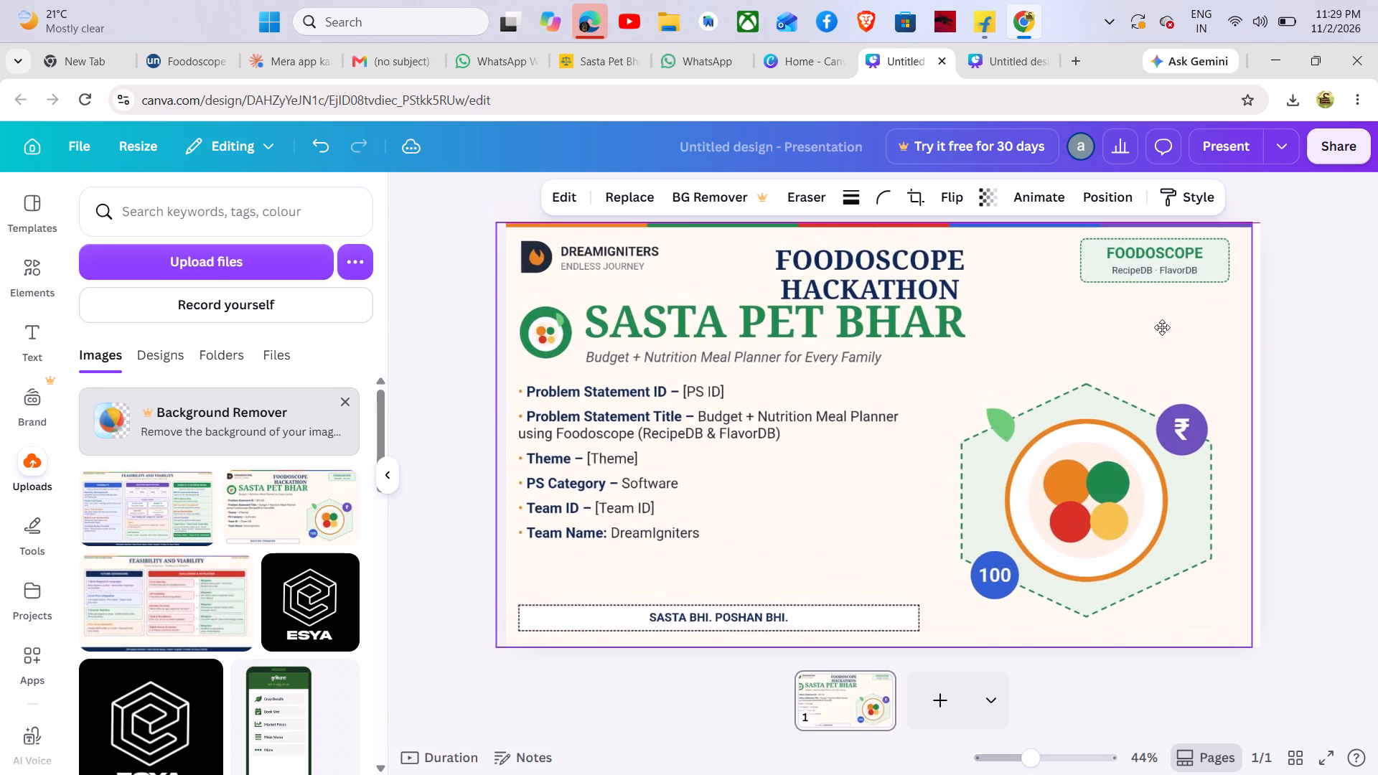
drag(1162, 327, 1166, 332)
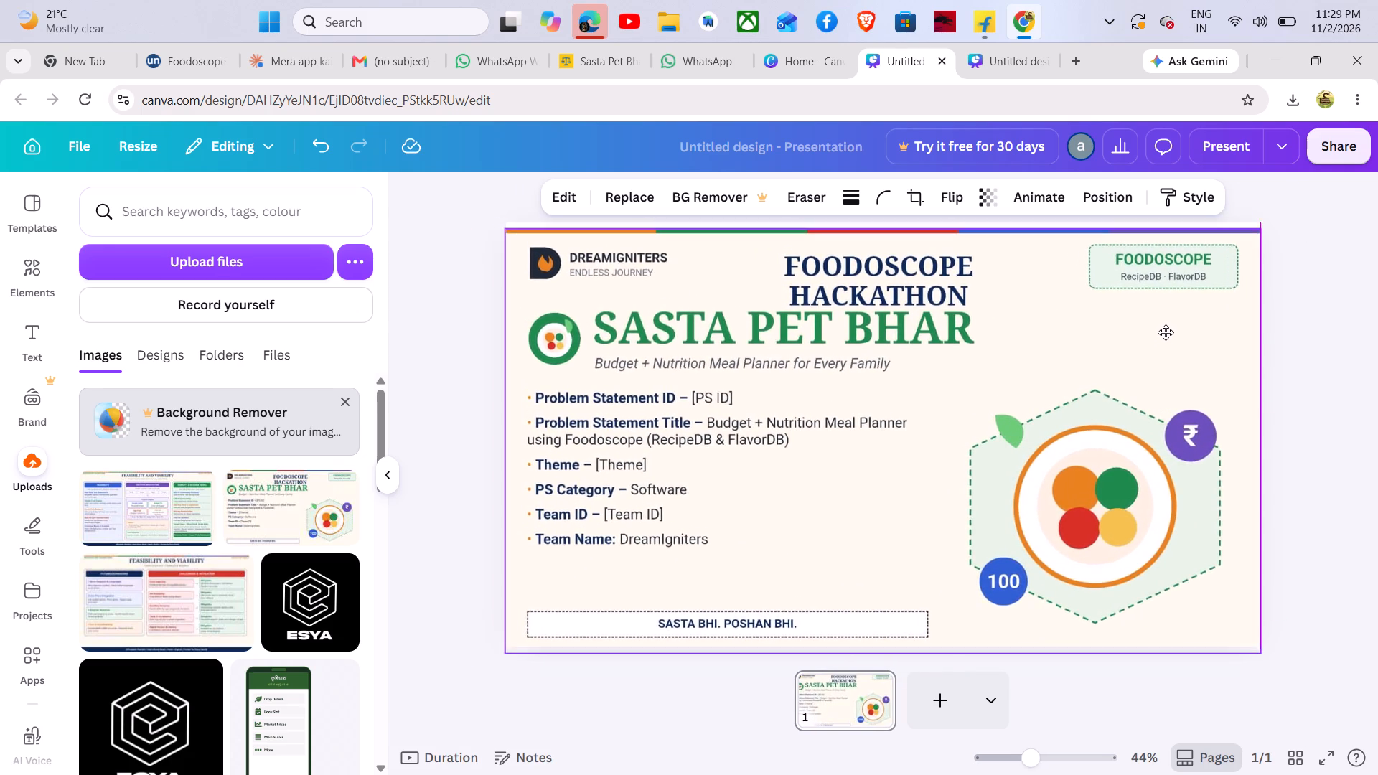
drag(1166, 332, 1163, 328)
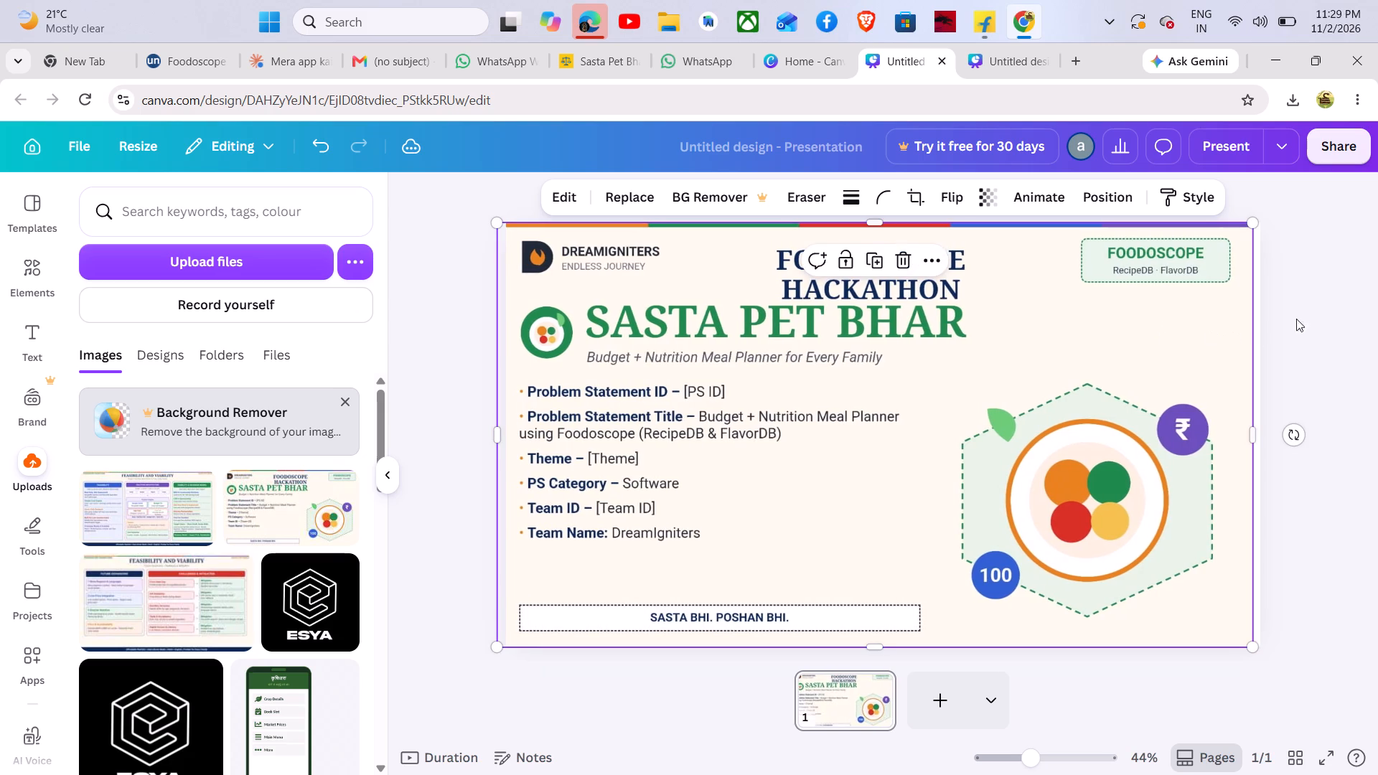
click(1331, 296)
click(1251, 232)
drag(1252, 224, 1258, 227)
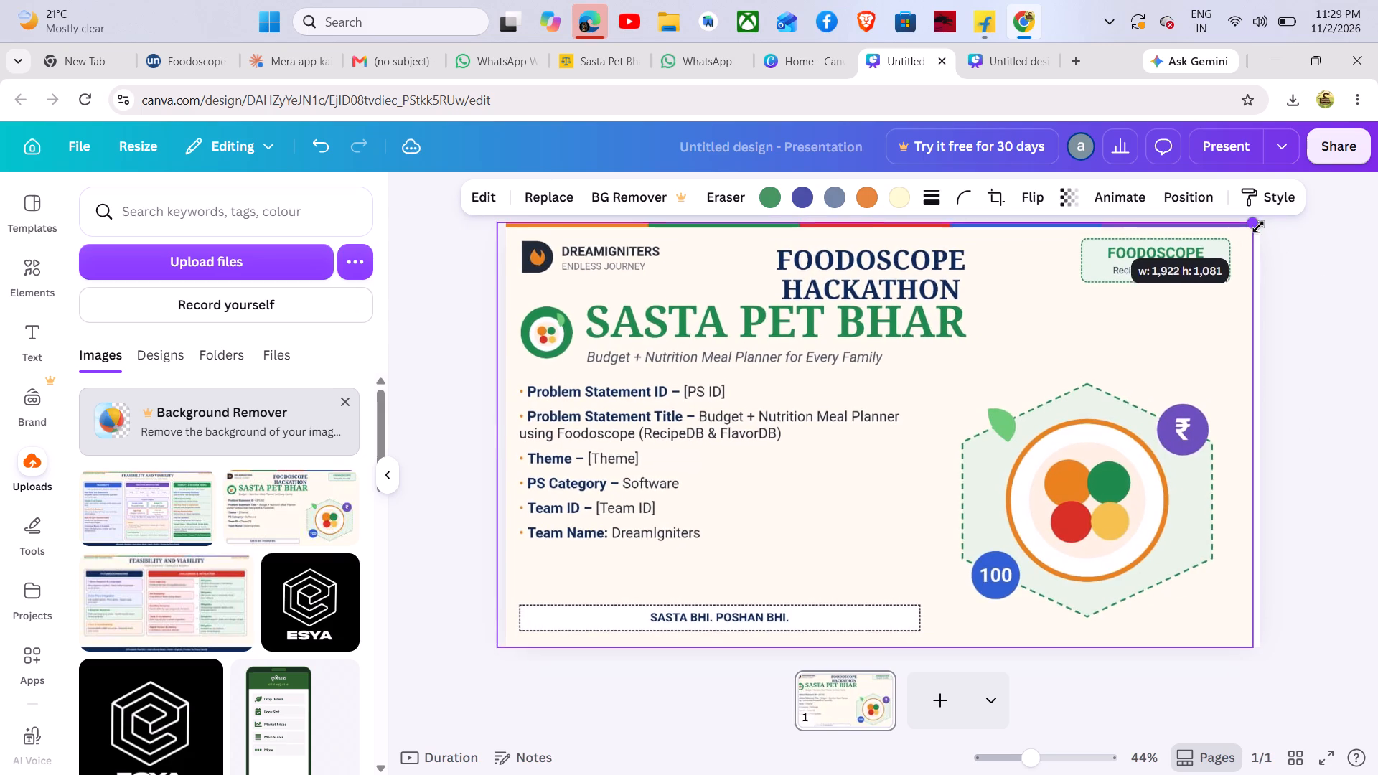
click(1167, 322)
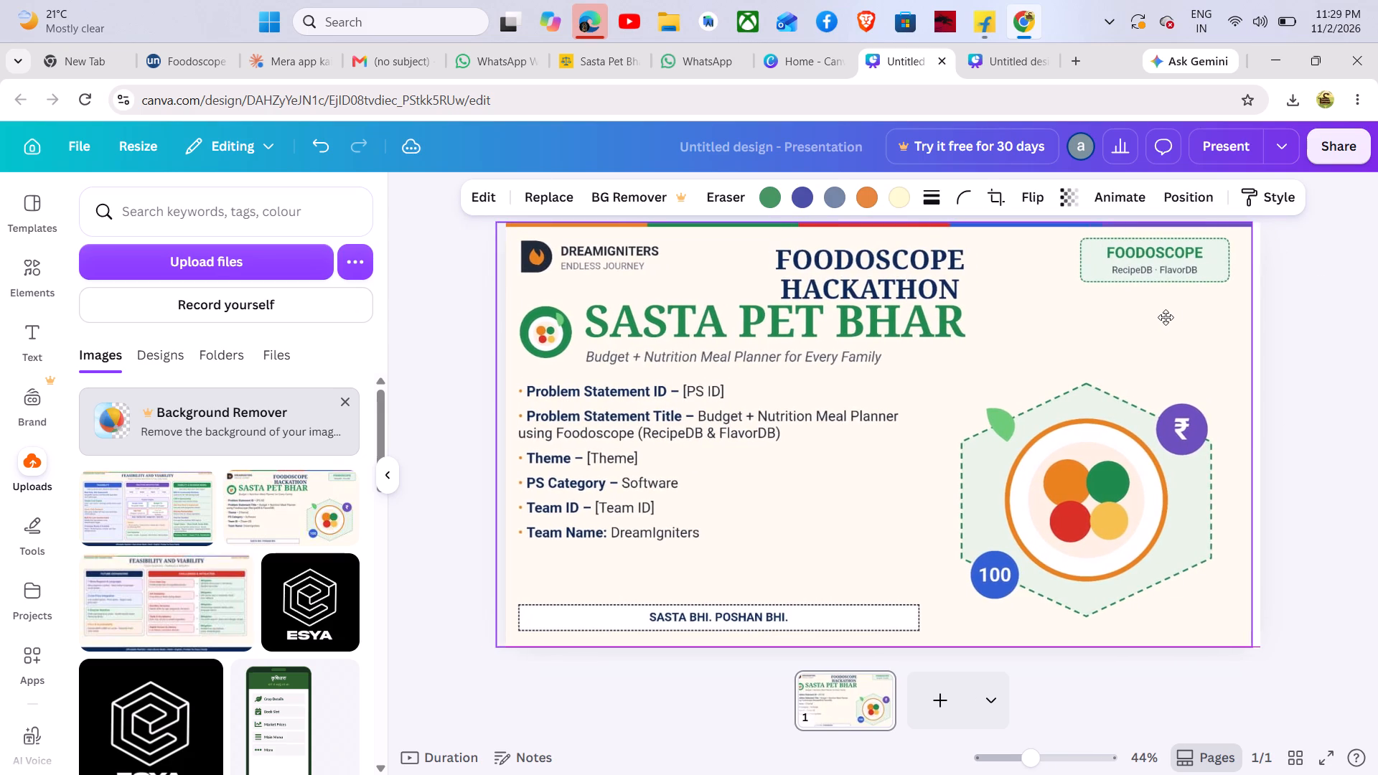
click(1346, 329)
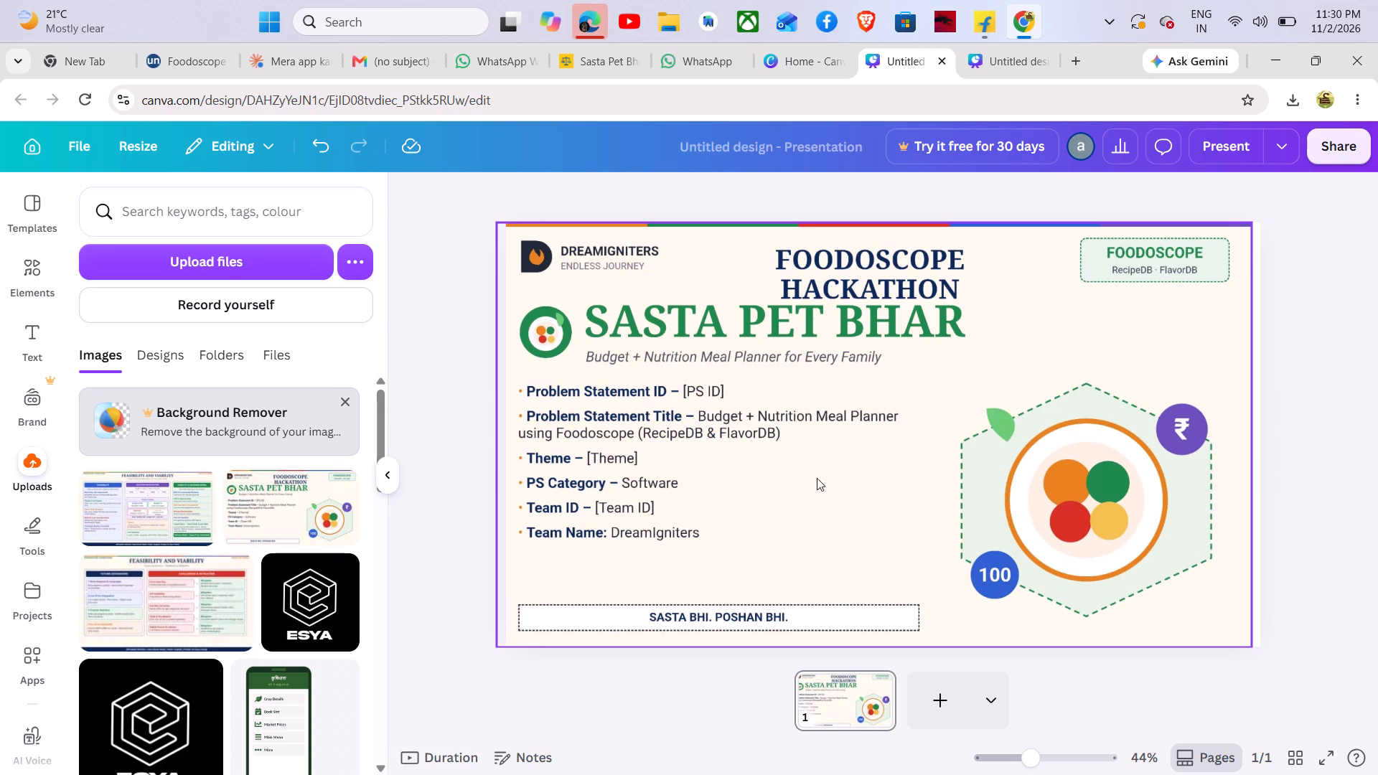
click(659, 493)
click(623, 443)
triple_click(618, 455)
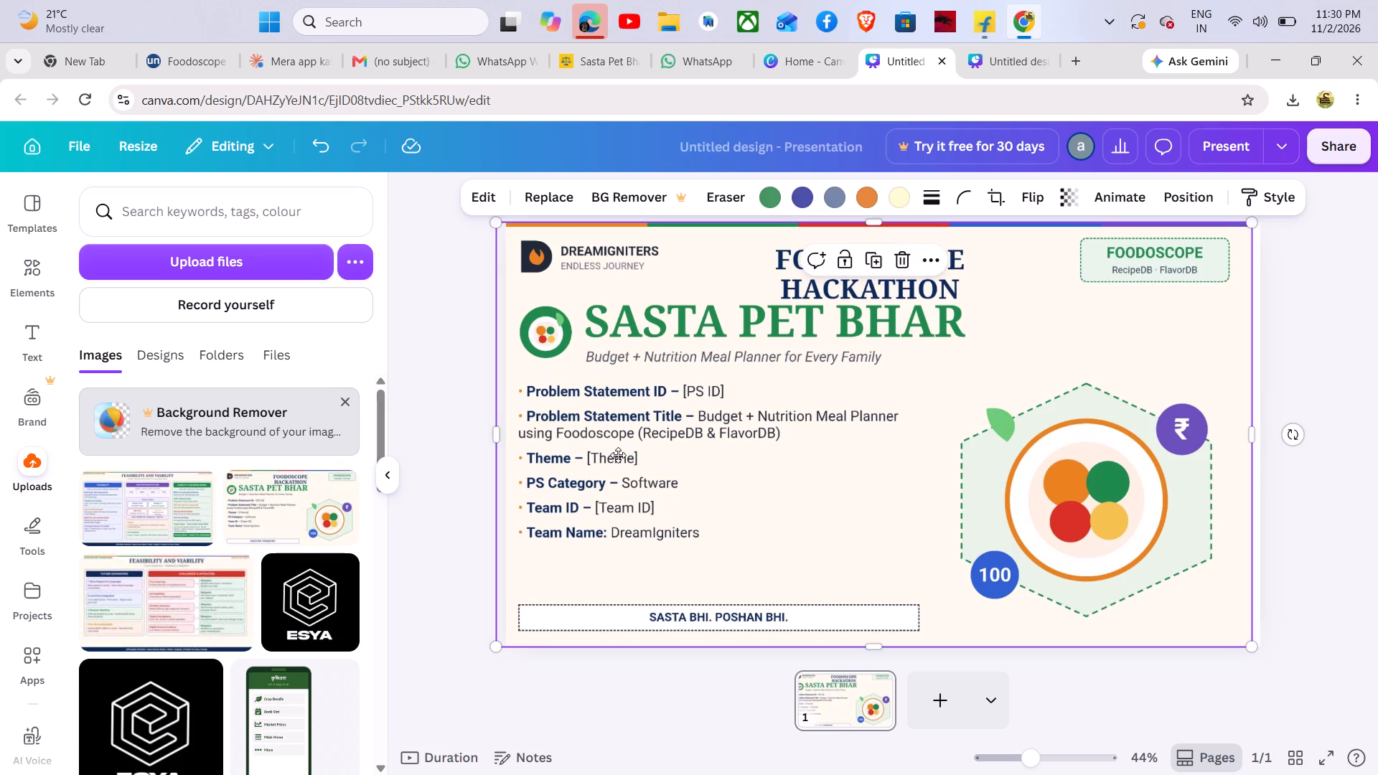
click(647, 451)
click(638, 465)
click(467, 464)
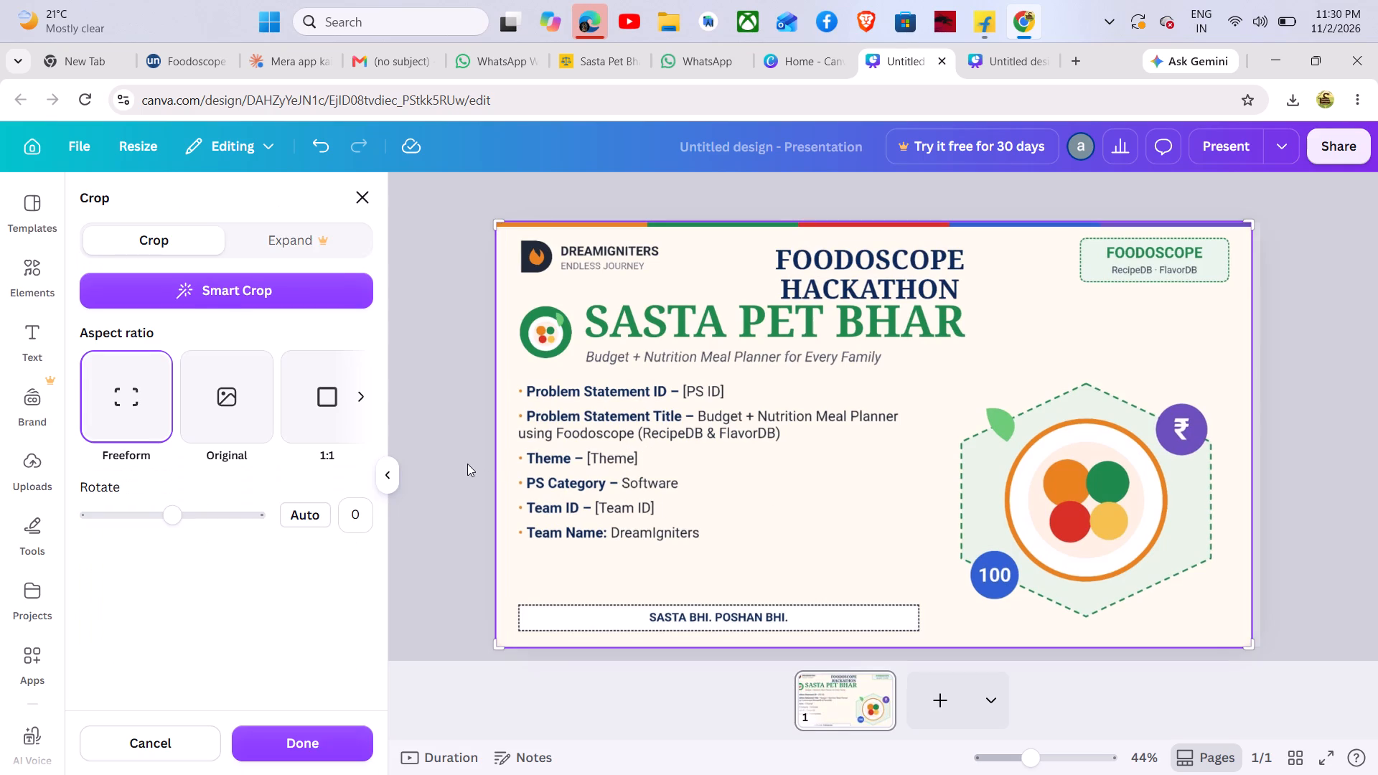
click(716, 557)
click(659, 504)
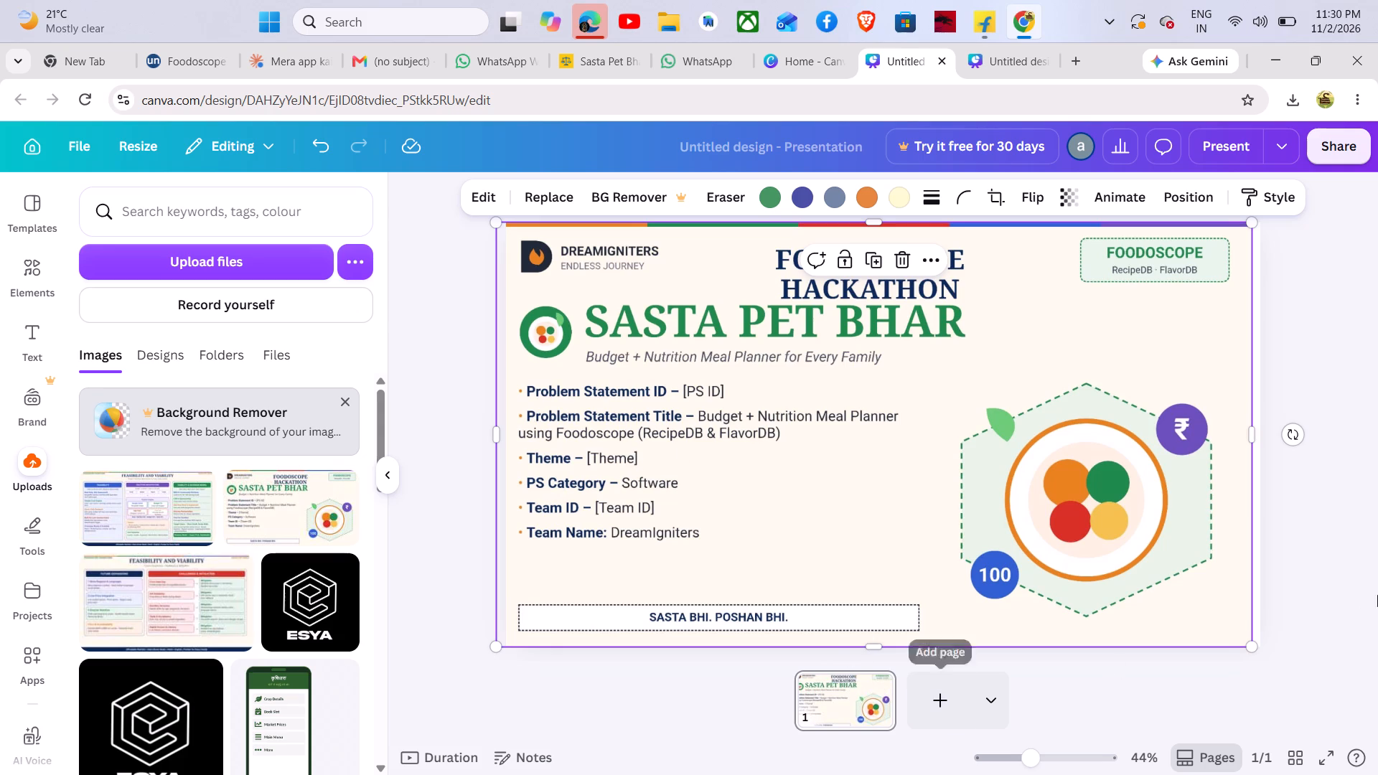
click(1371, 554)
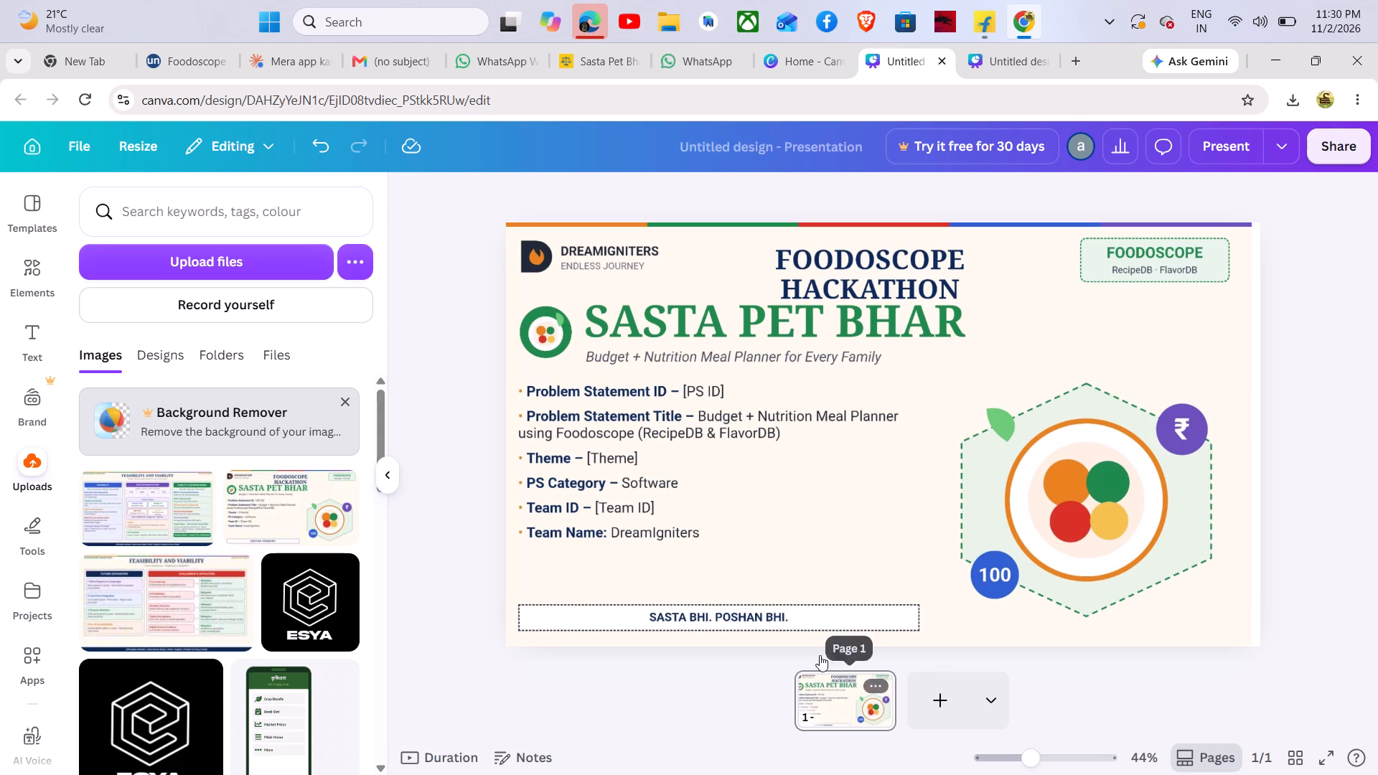
Add a blank second page and upload the image "WhatsApp Image 2026-11-02 at 10.22.44 PM" from the Downloads folder.
click(945, 707)
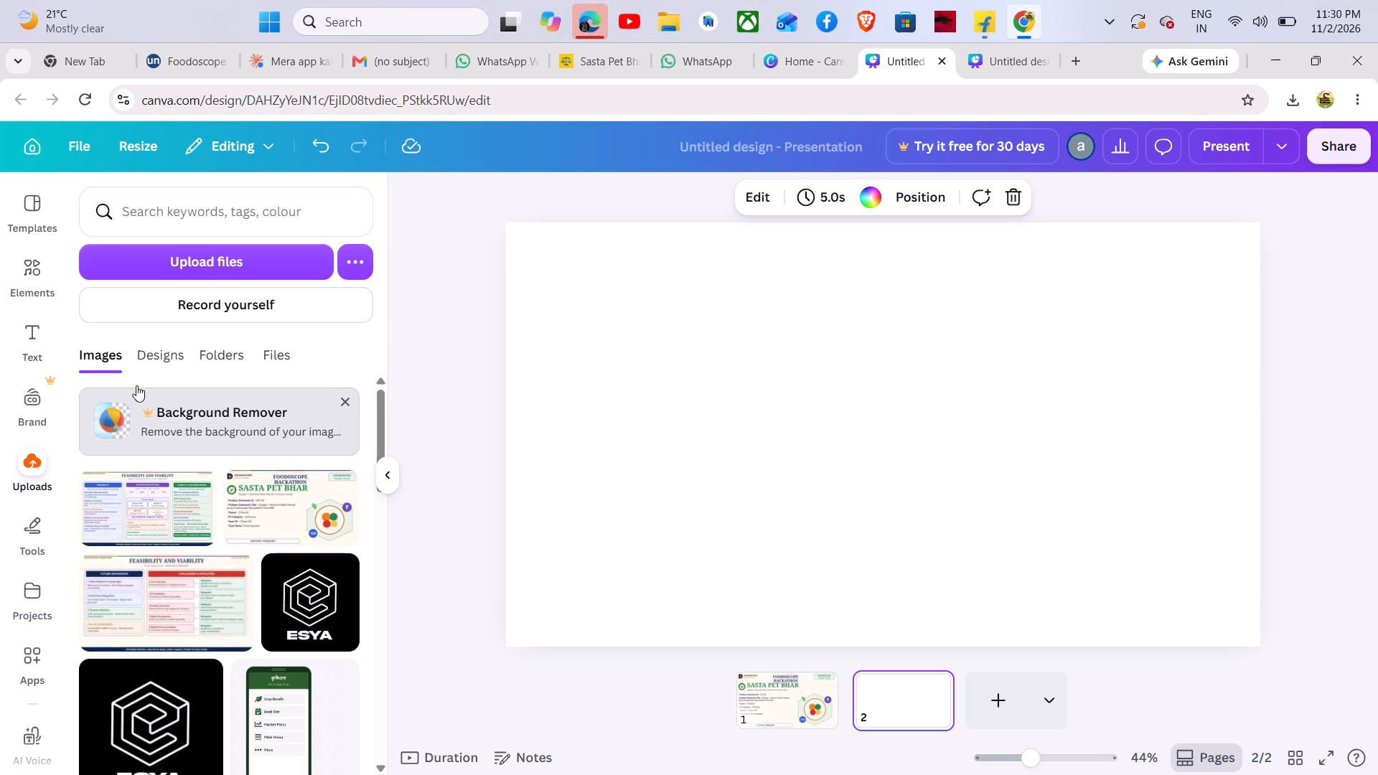
click(206, 259)
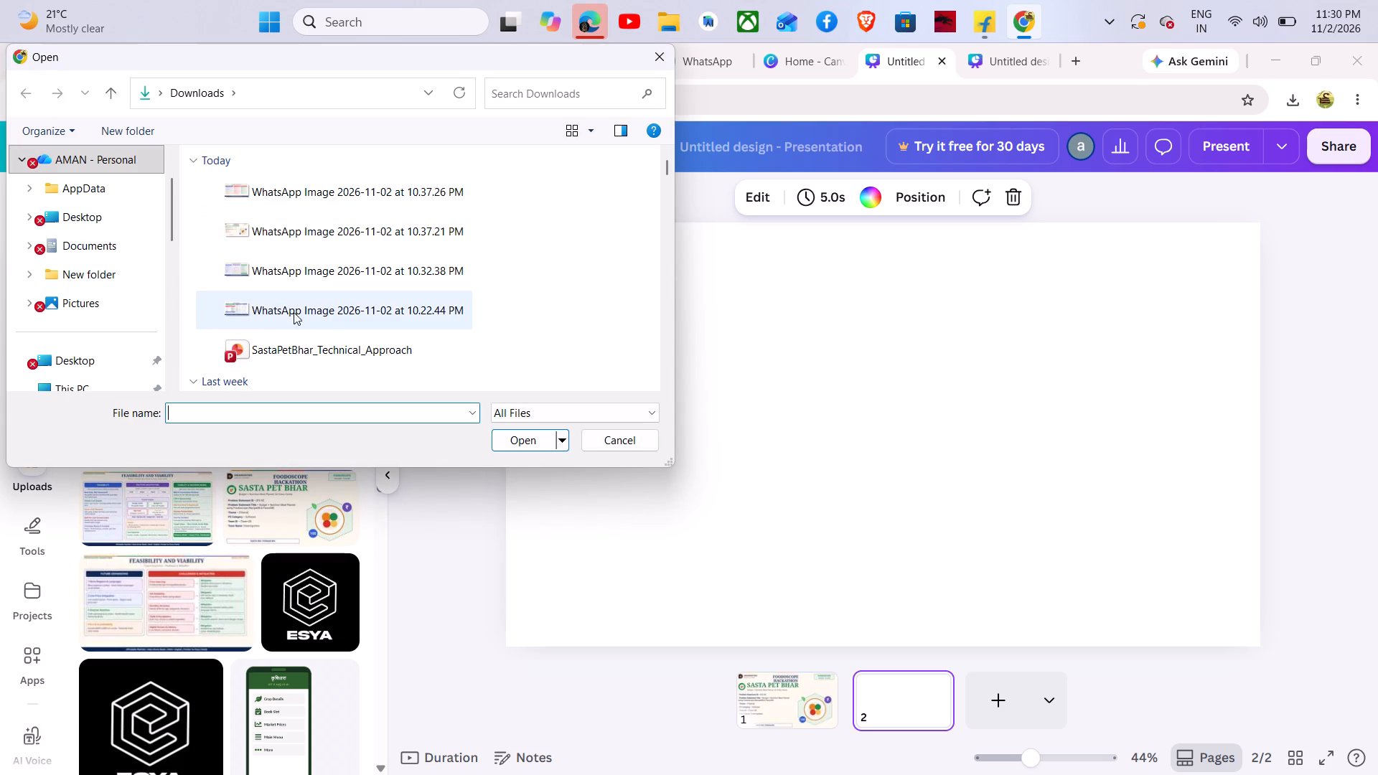
click(301, 311)
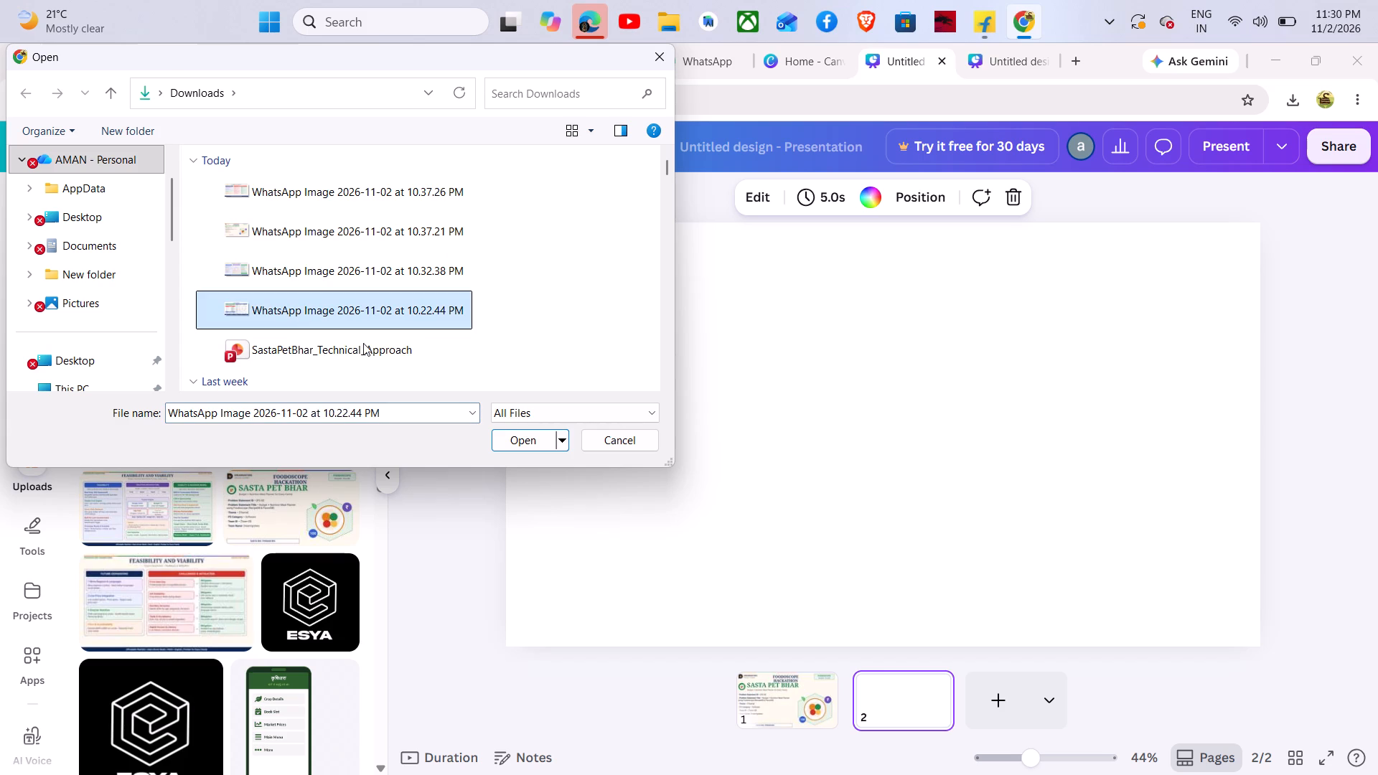
click(526, 448)
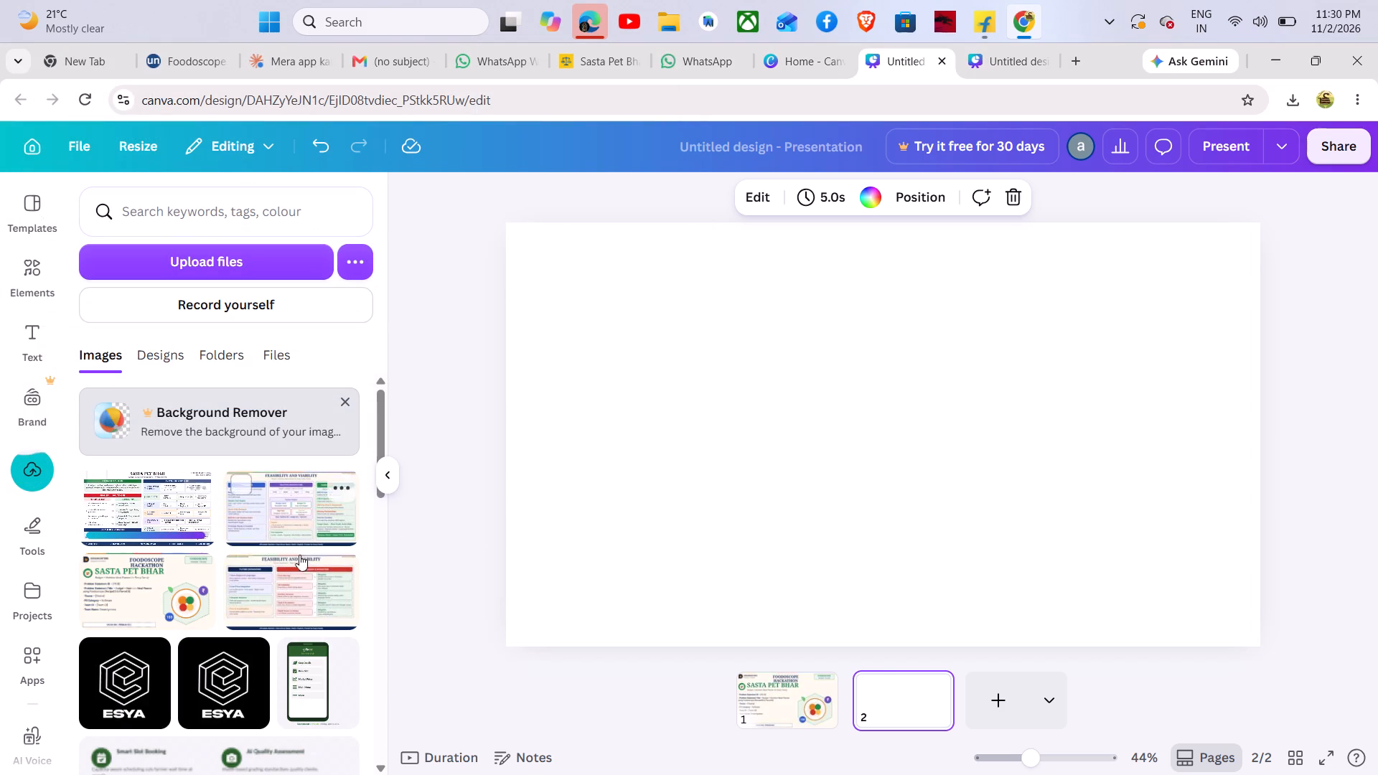
Add a blank third page and upload the SastaPetBhar_Technical_Approach PowerPoint file from the Downloads folder.
click(973, 709)
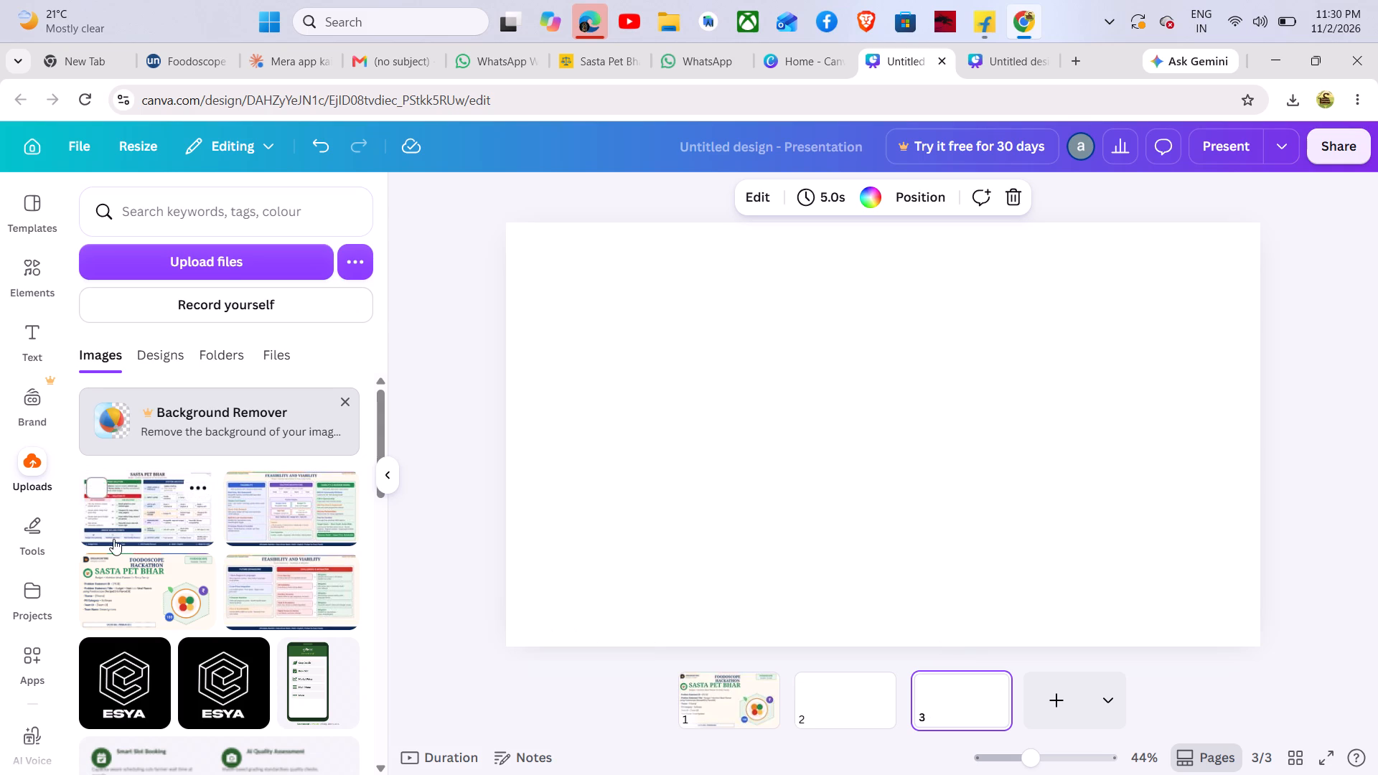
click(216, 261)
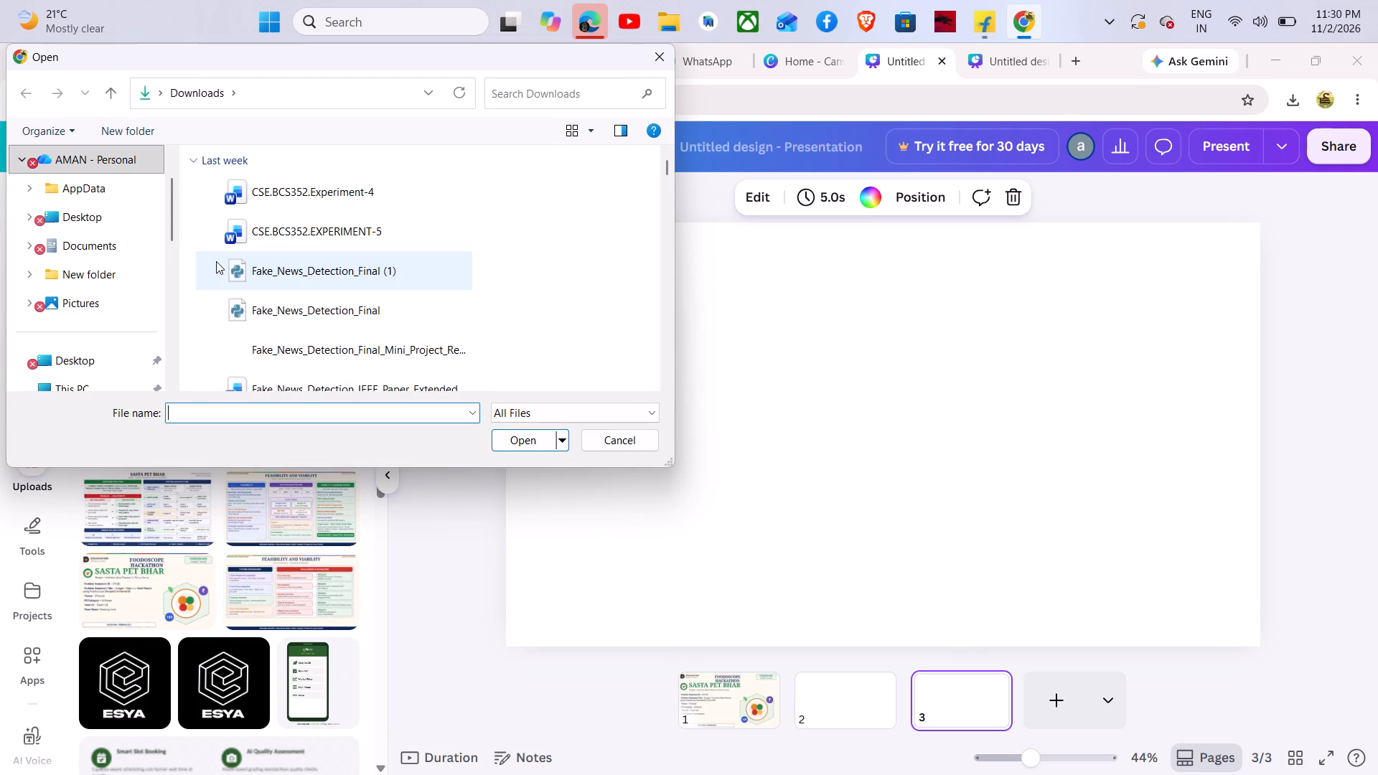
click(319, 346)
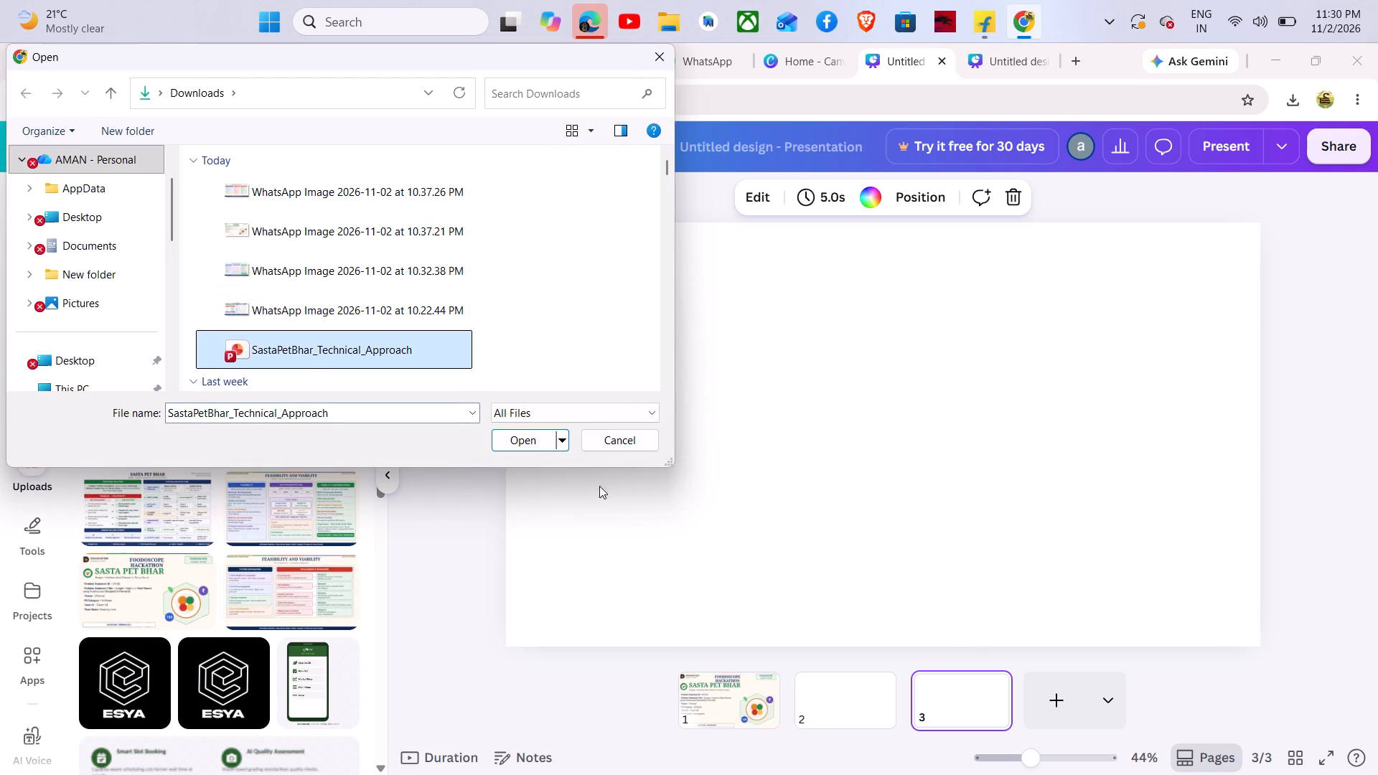
click(506, 433)
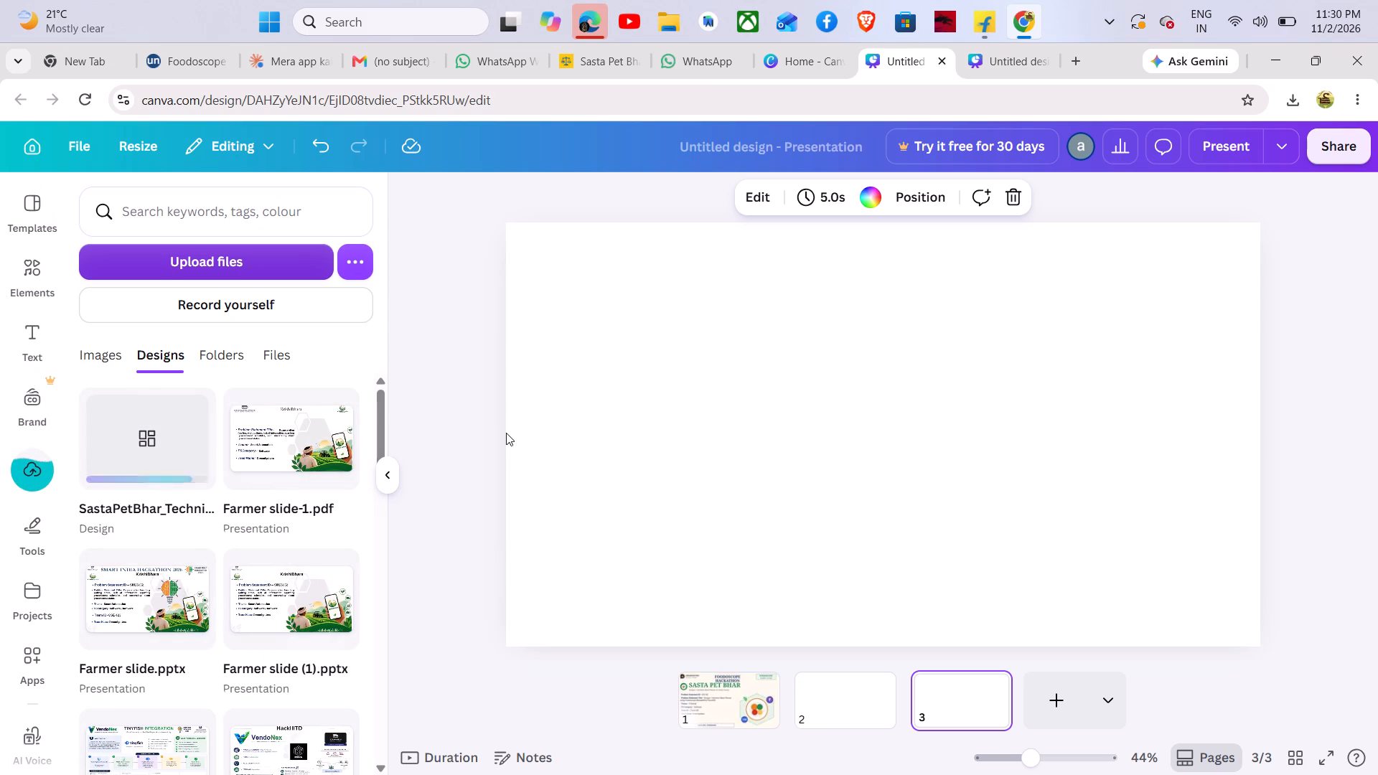
Apply the uploaded SastaPetBhar_Technical_Approach design to the blank third page.
click(155, 491)
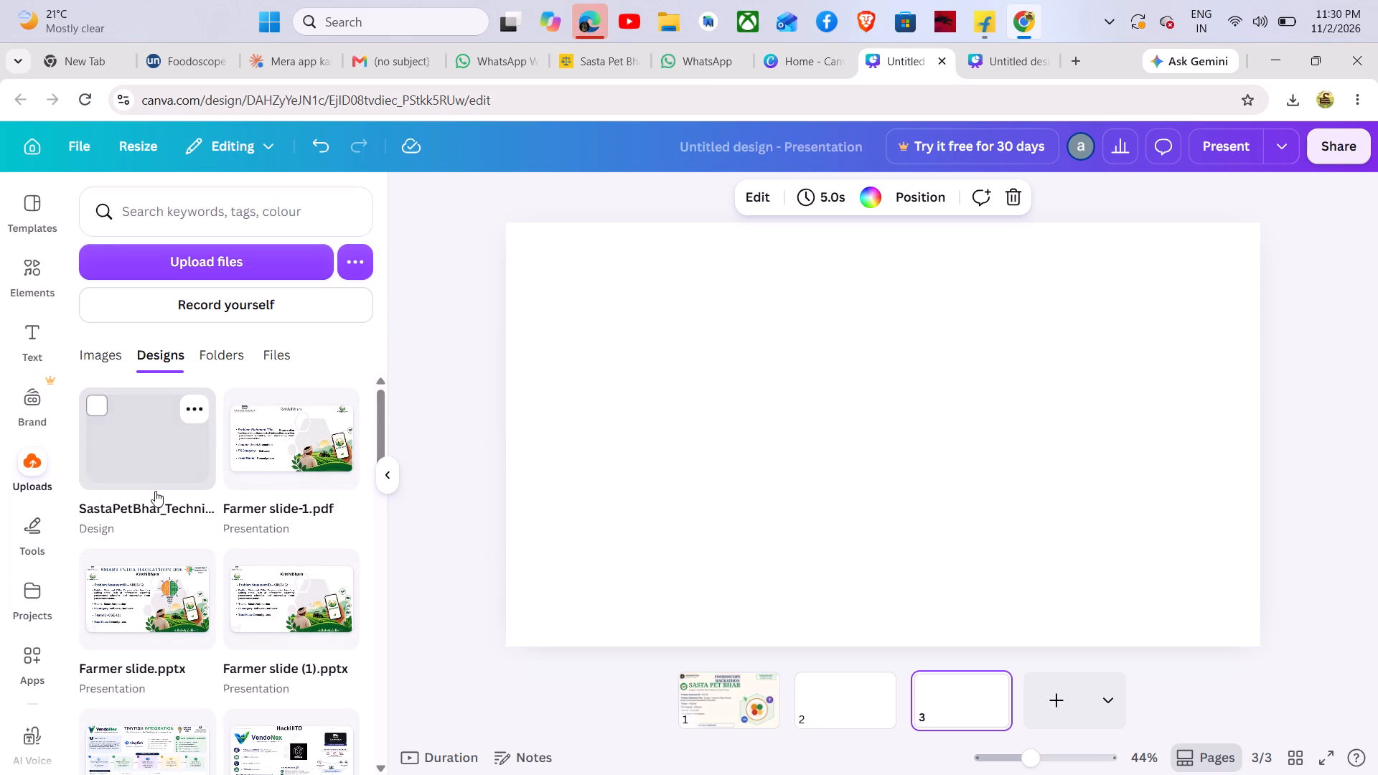
click(155, 469)
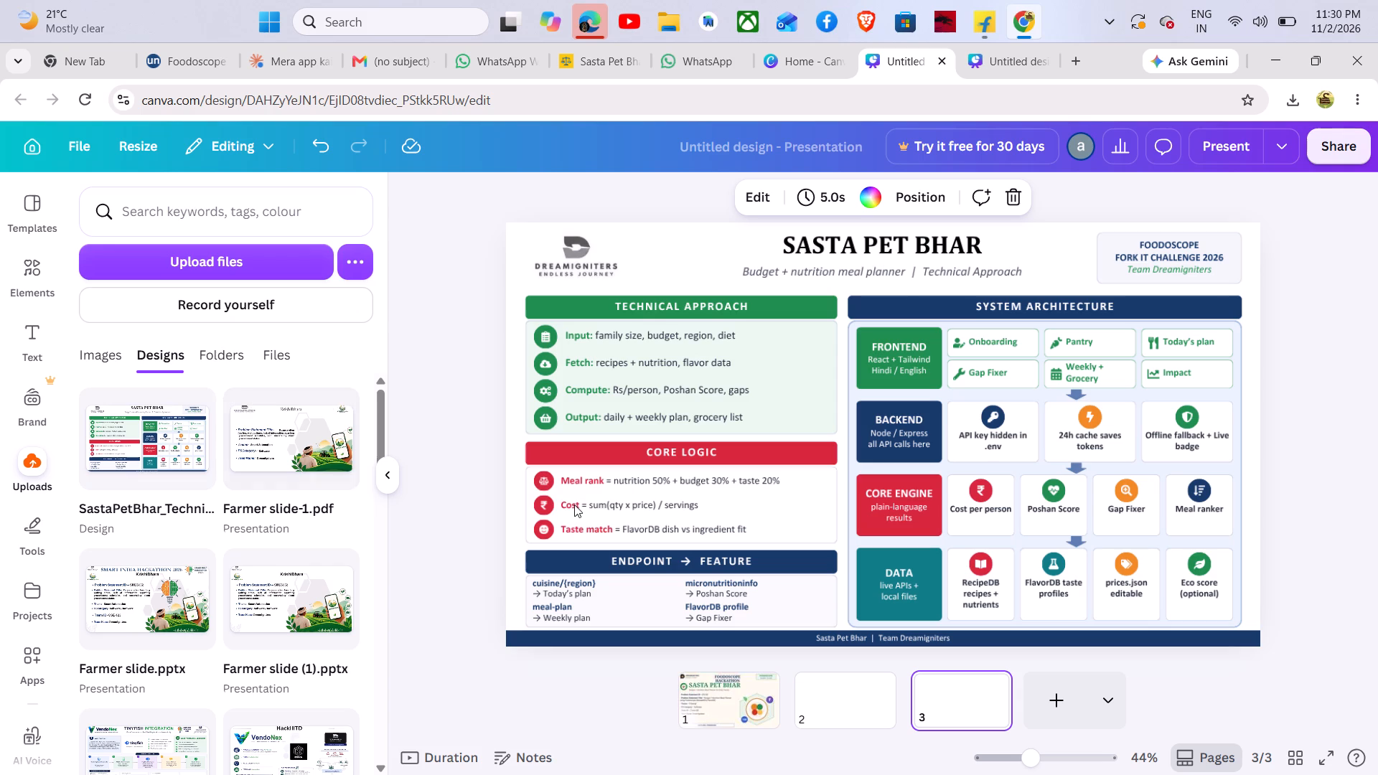
click(457, 499)
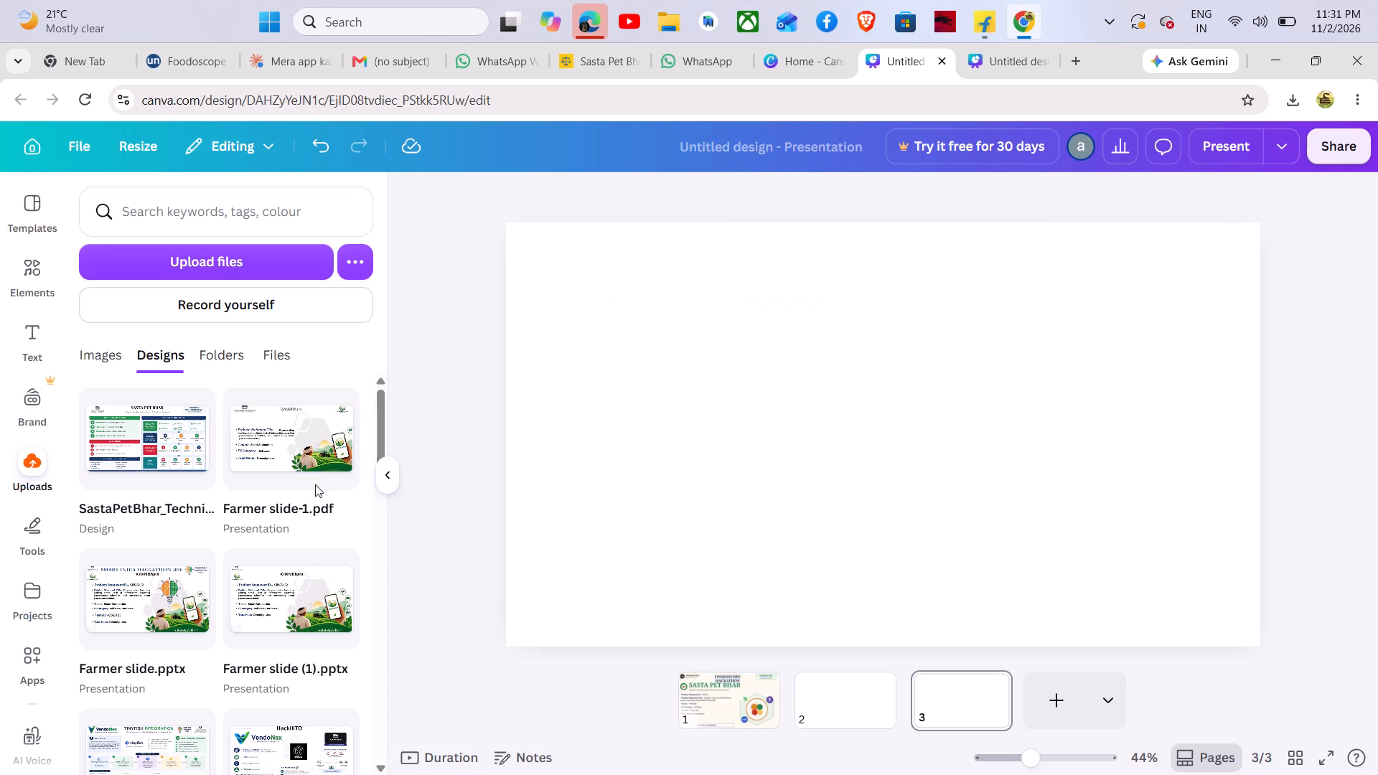
click(159, 463)
double_click(128, 444)
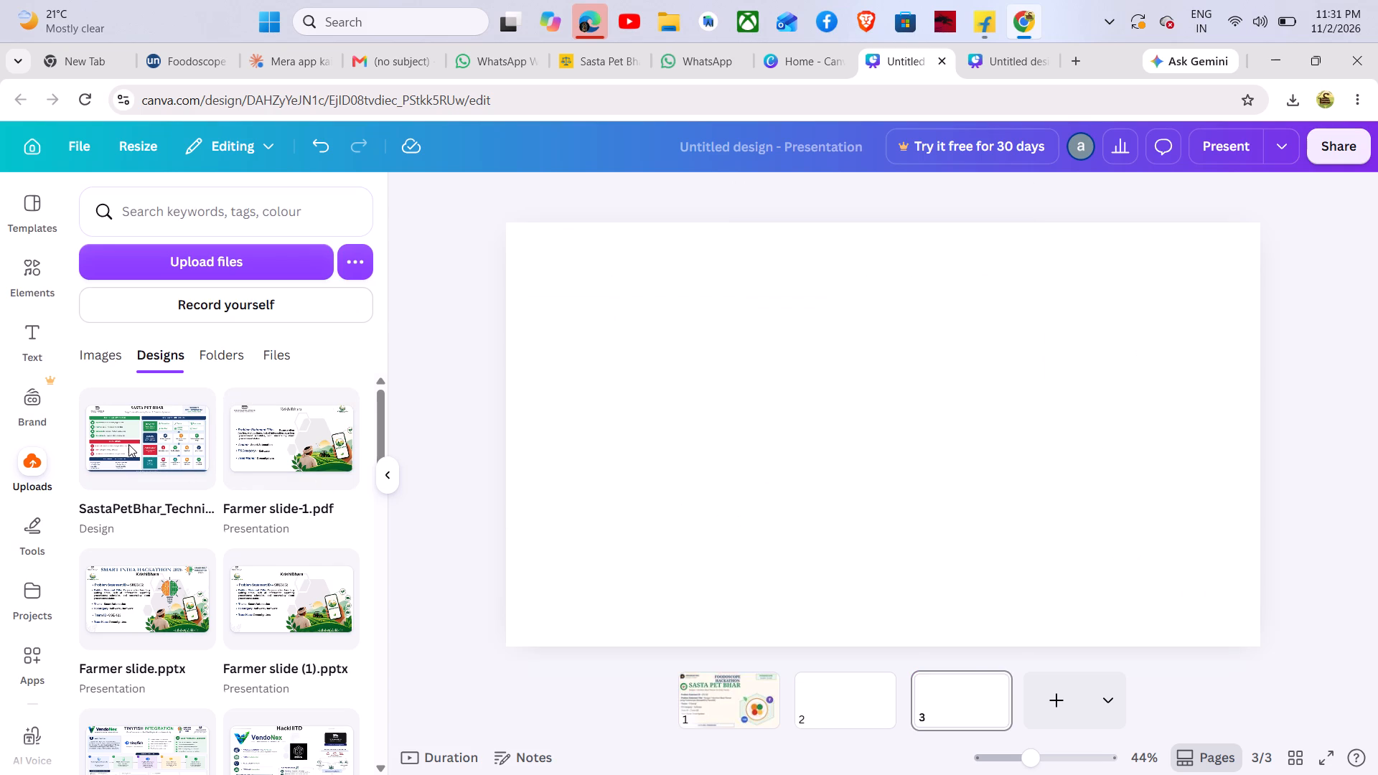
click(128, 444)
Move the Technical Approach page ahead of the blank page so it becomes page 2.
click(846, 705)
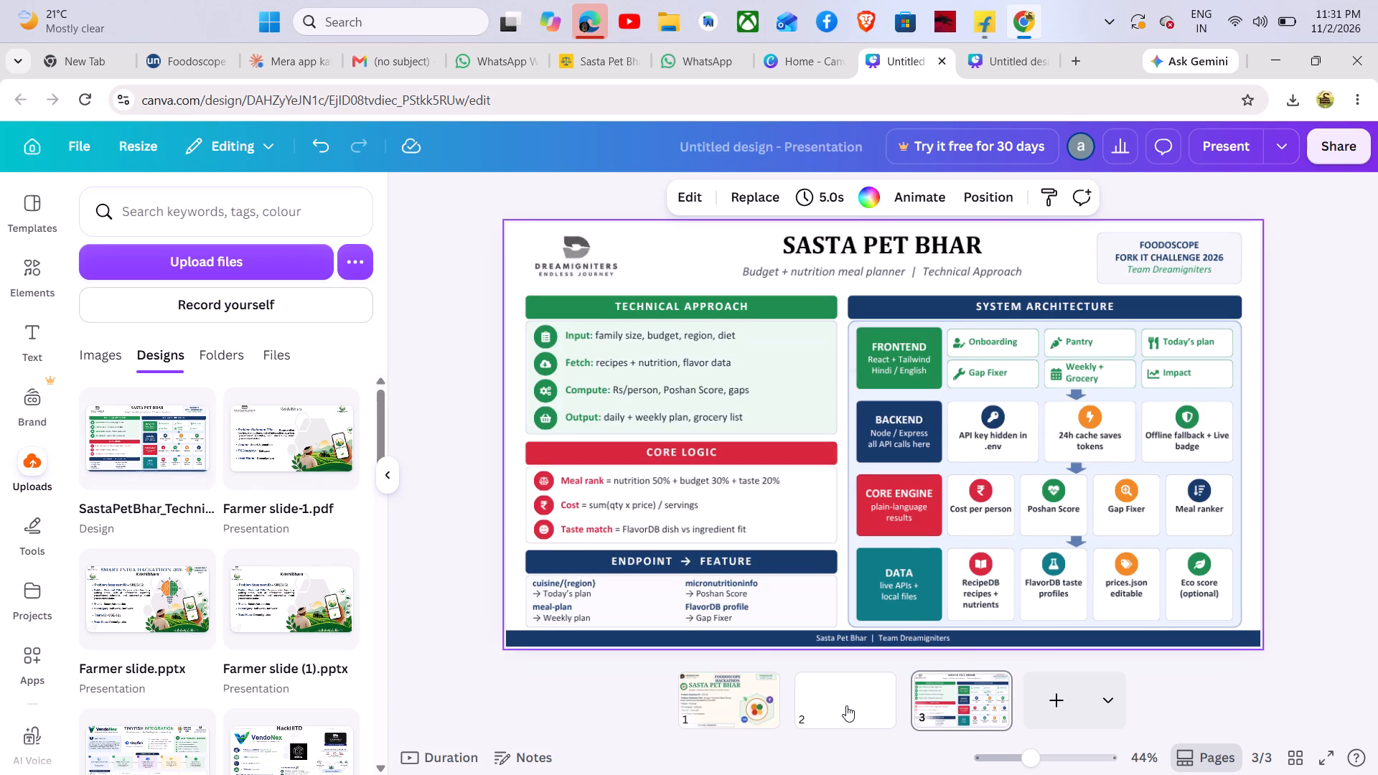
drag(990, 713, 830, 723)
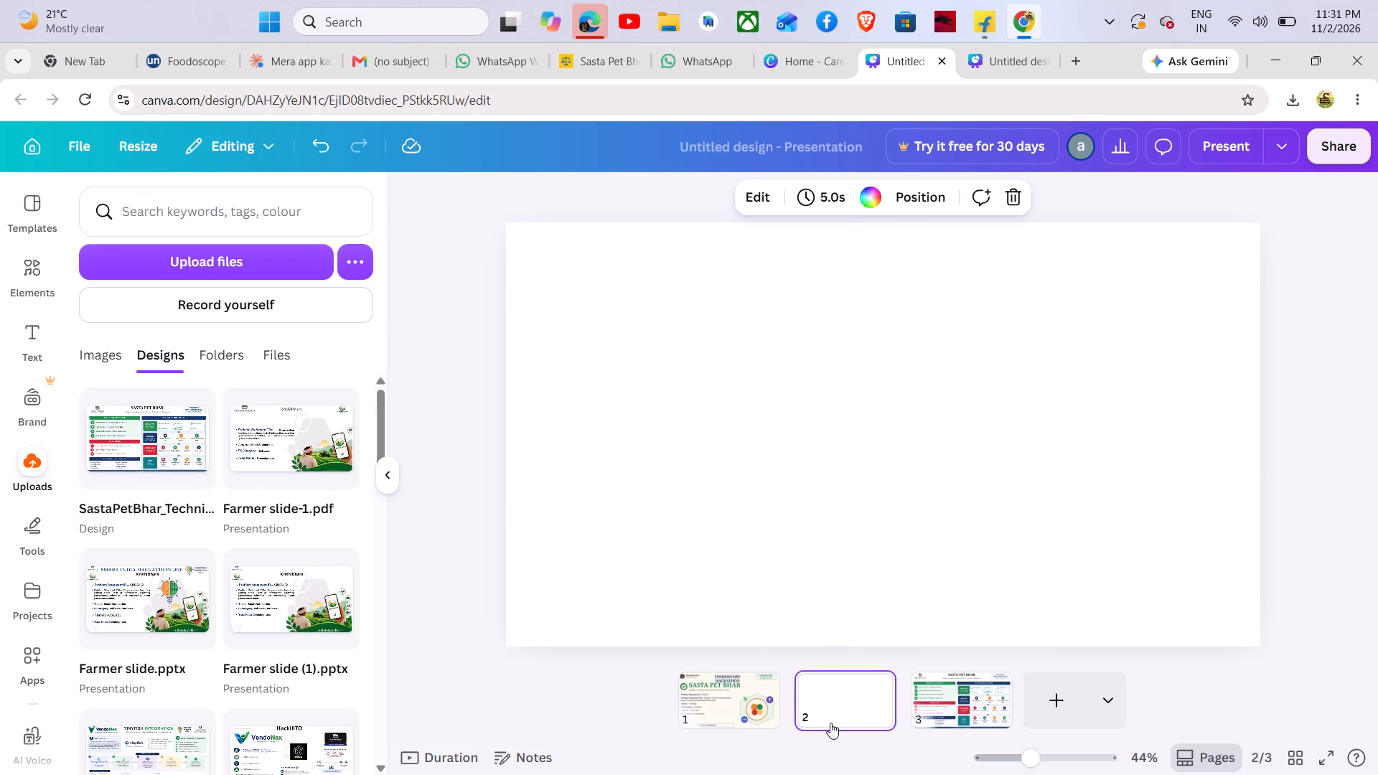
drag(830, 723, 835, 724)
click(942, 708)
click(835, 711)
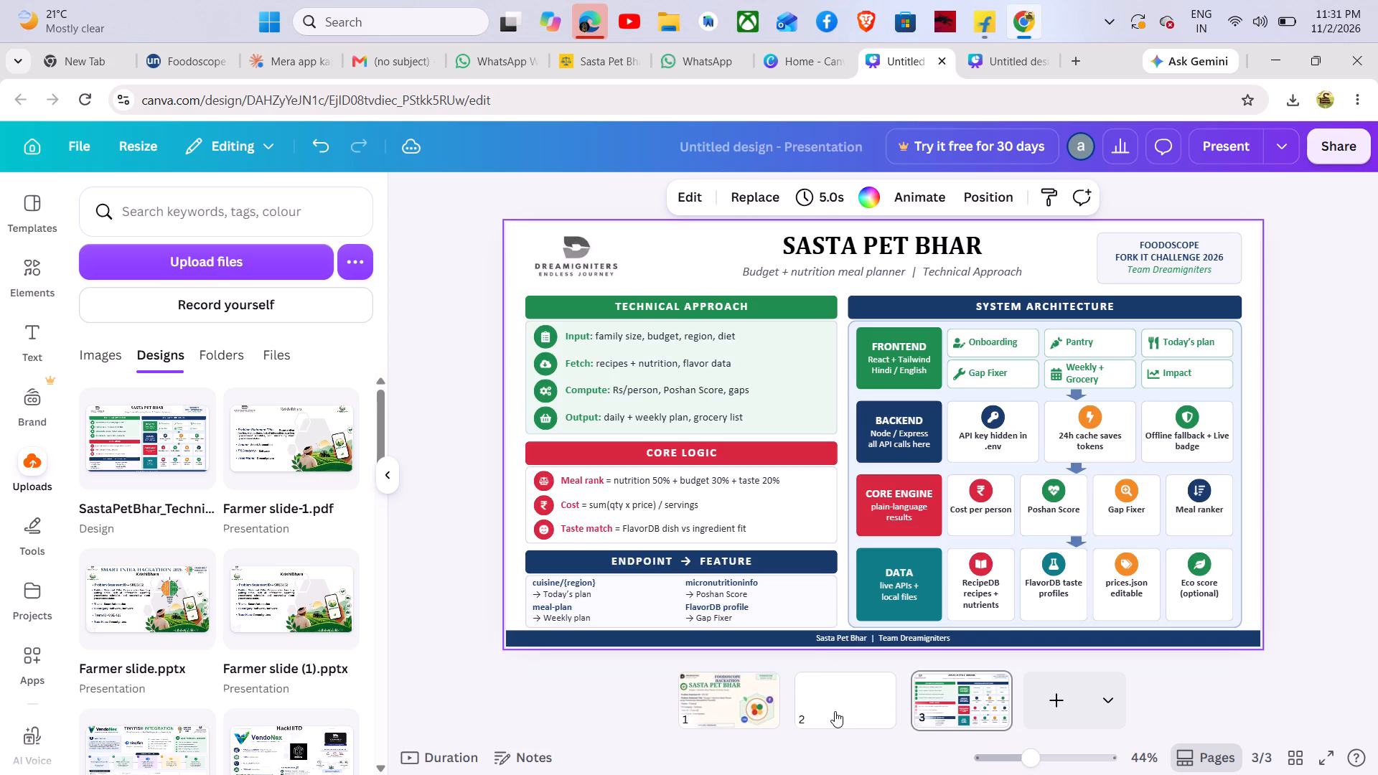
click(828, 715)
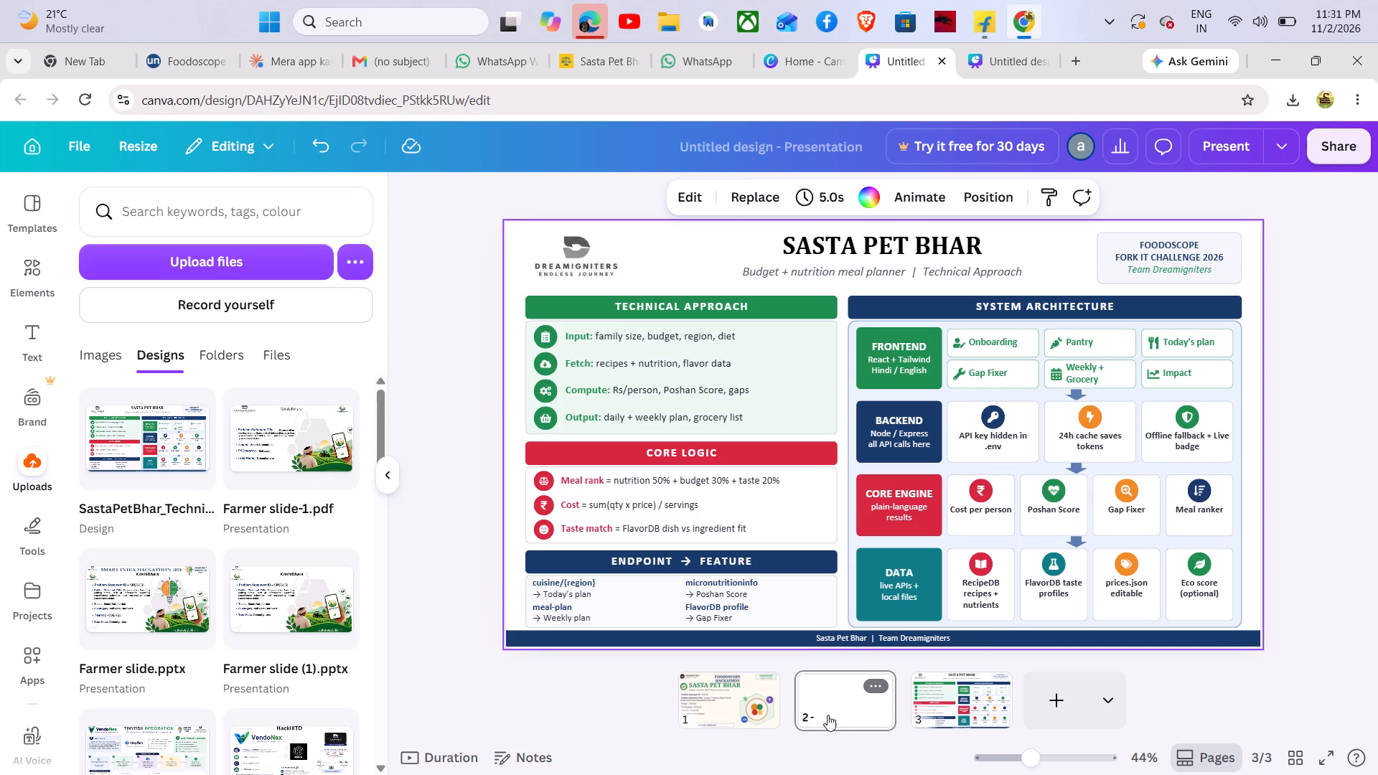
drag(976, 707, 845, 735)
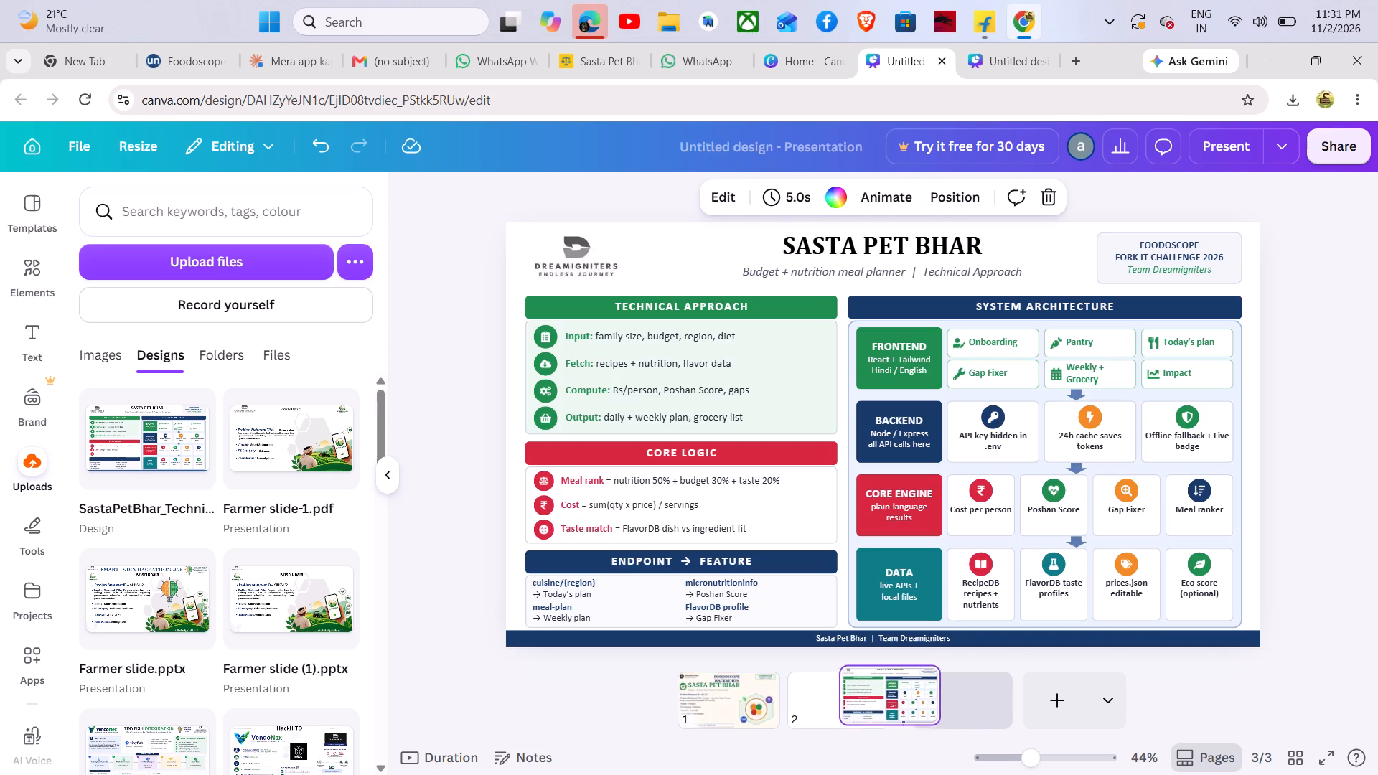
drag(845, 735, 860, 710)
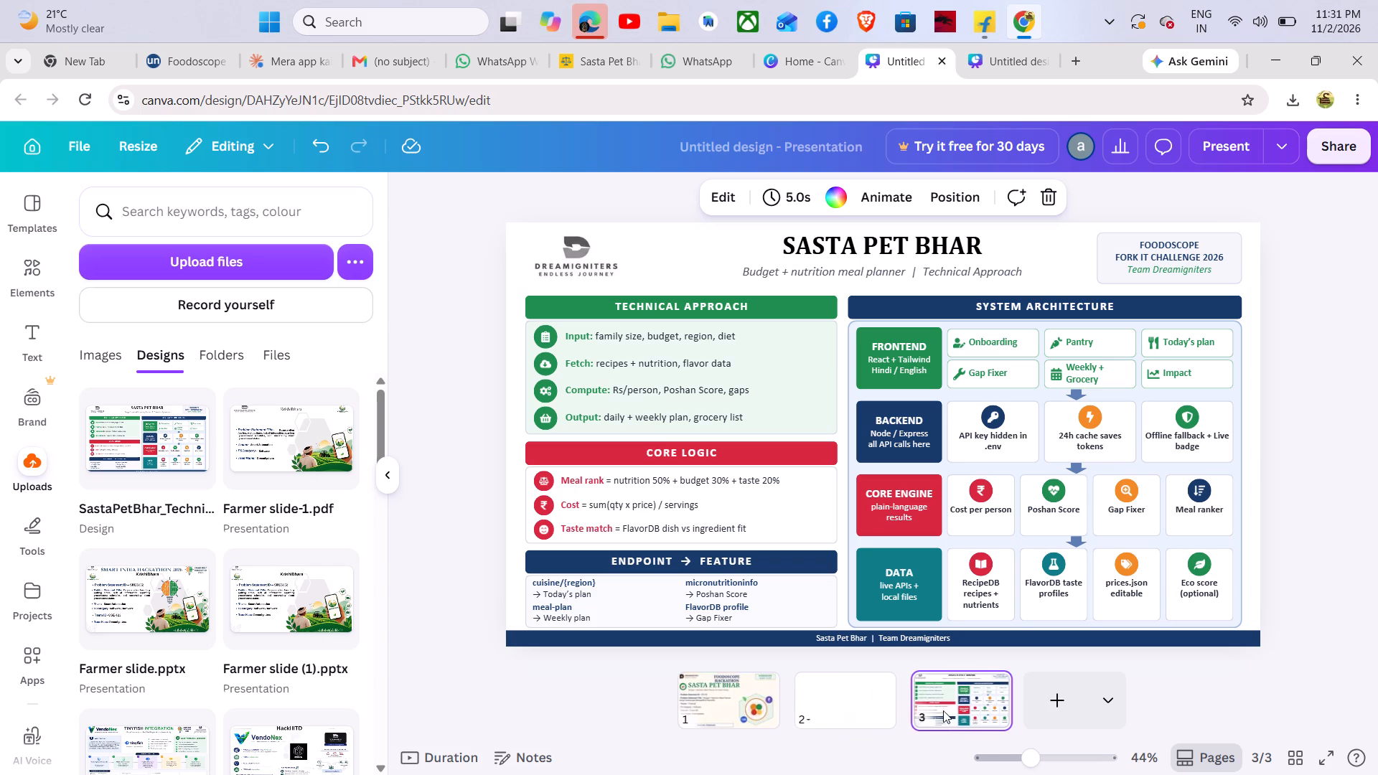
drag(922, 707, 841, 709)
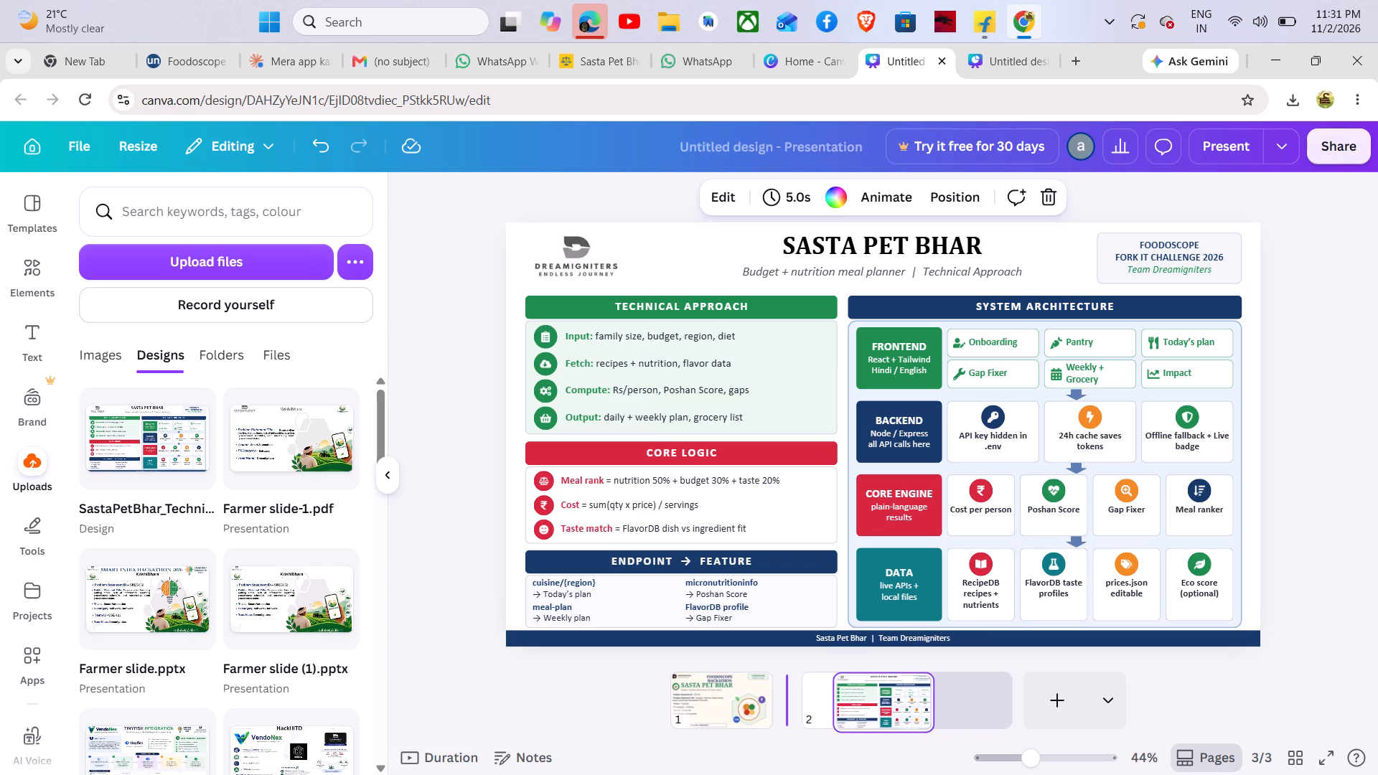
drag(841, 709, 817, 706)
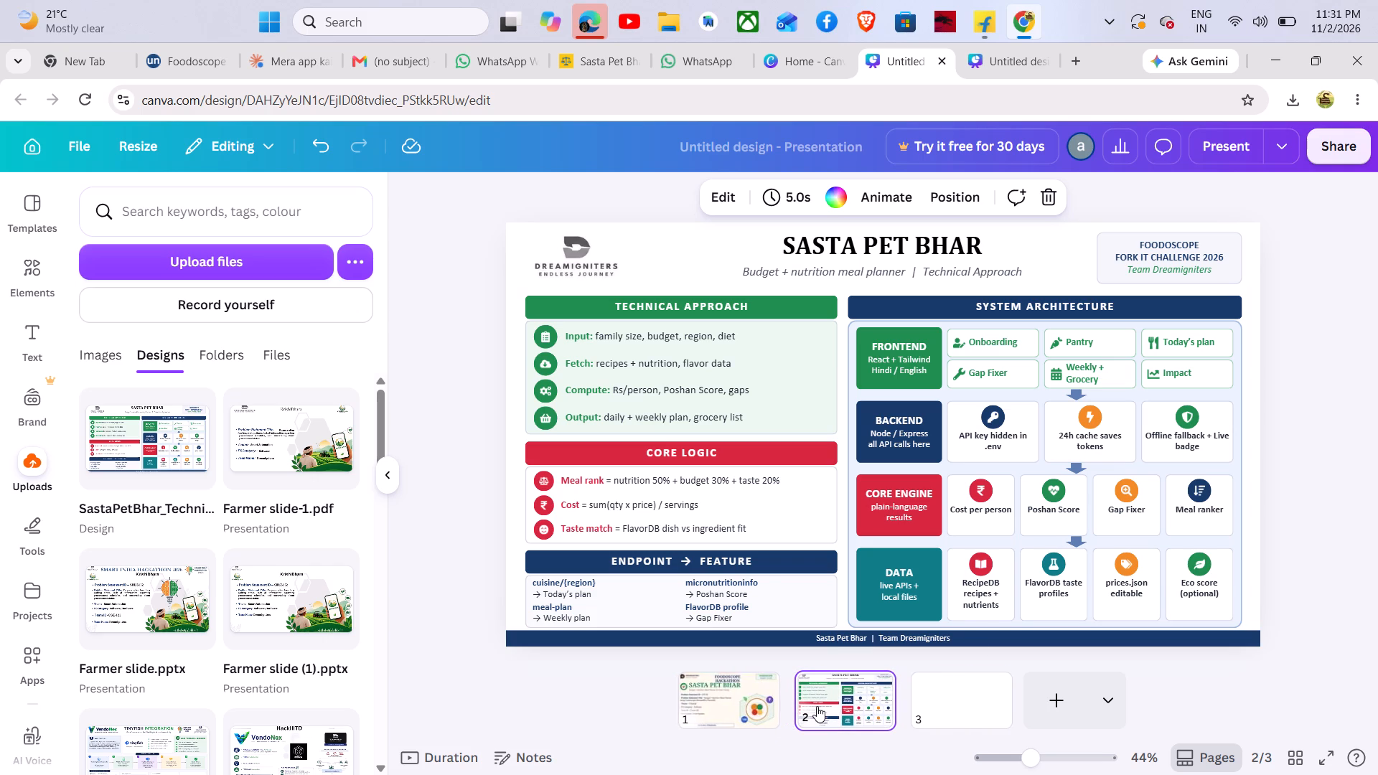
Add the uploaded Feasibility and Viability image with the Solution Architecture column to the blank third page.
click(936, 716)
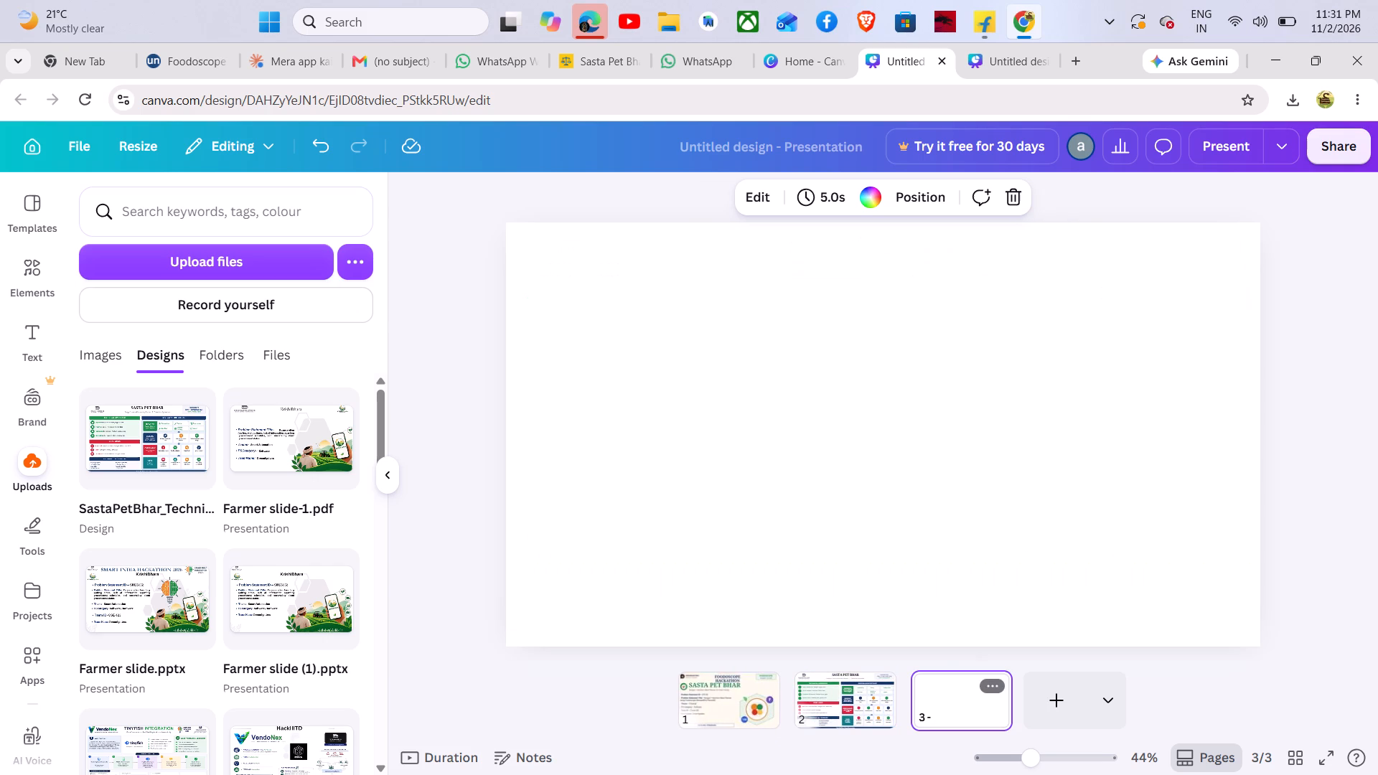
click(122, 357)
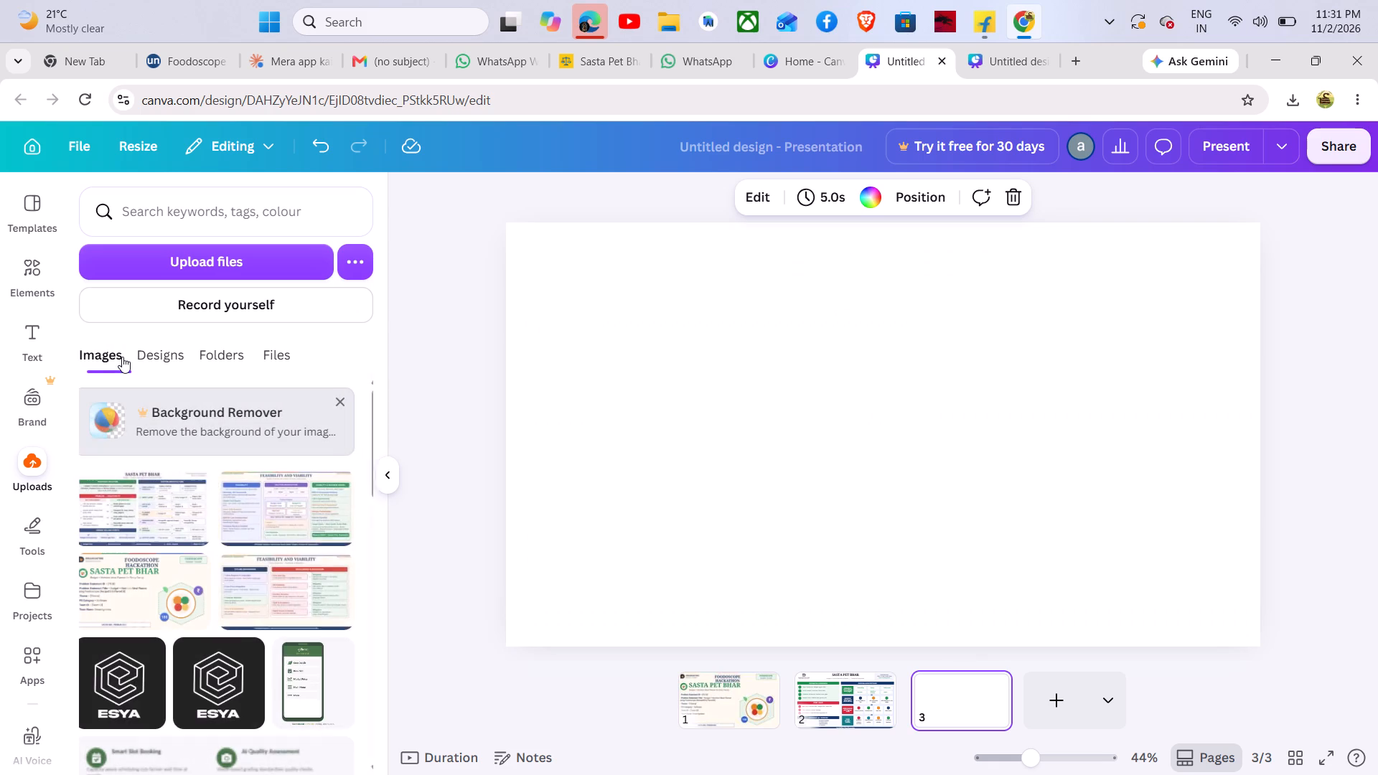
click(305, 525)
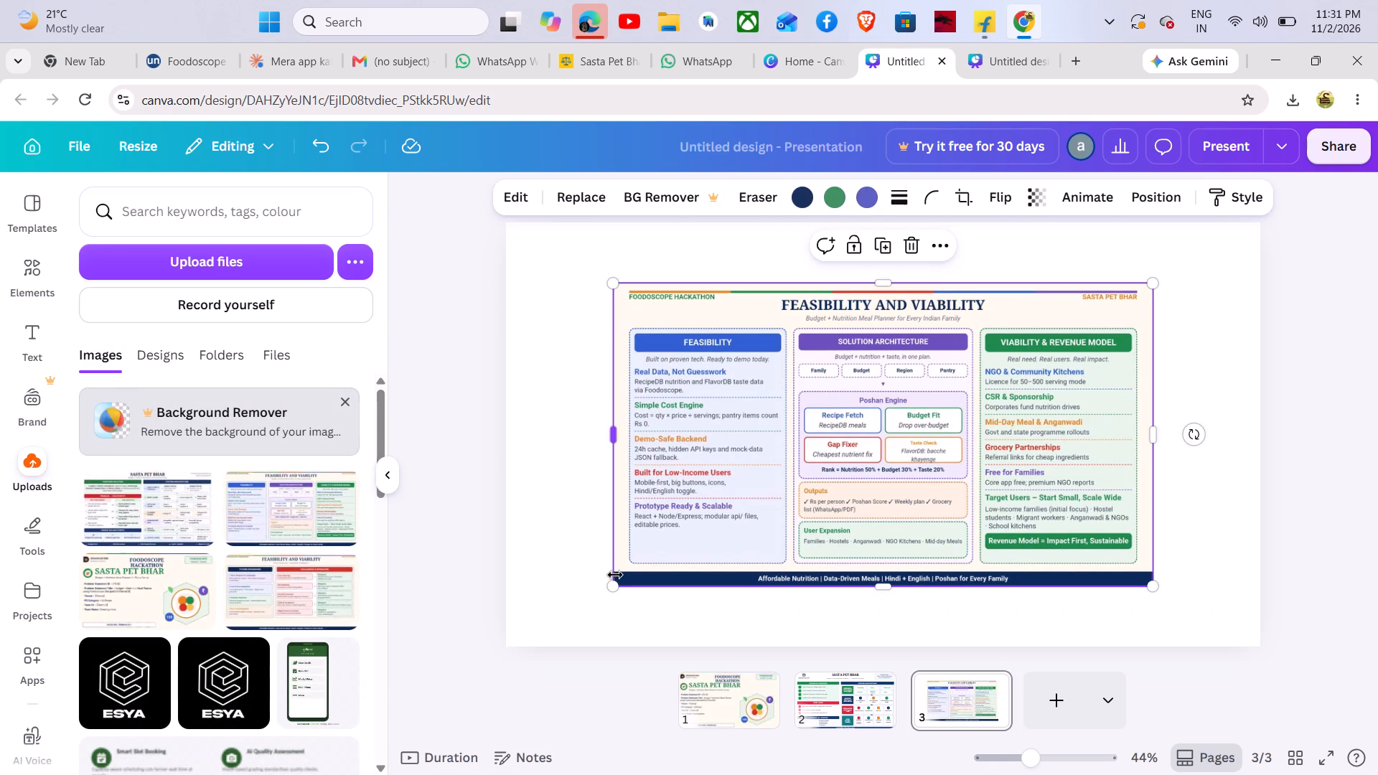
Enlarge the Feasibility and Viability image and centre it horizontally so it covers the whole third page.
drag(614, 583, 491, 675)
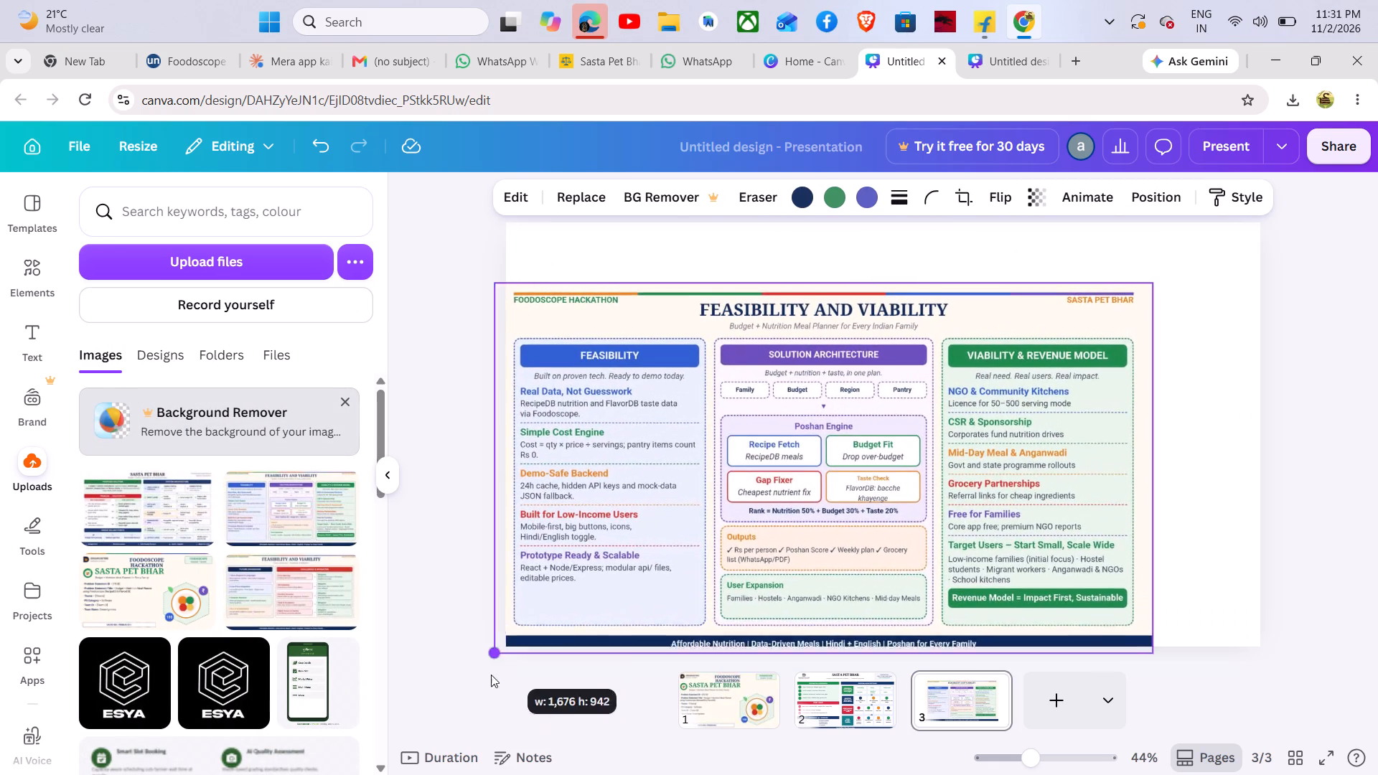
drag(491, 675, 492, 694)
right_drag(849, 430, 950, 385)
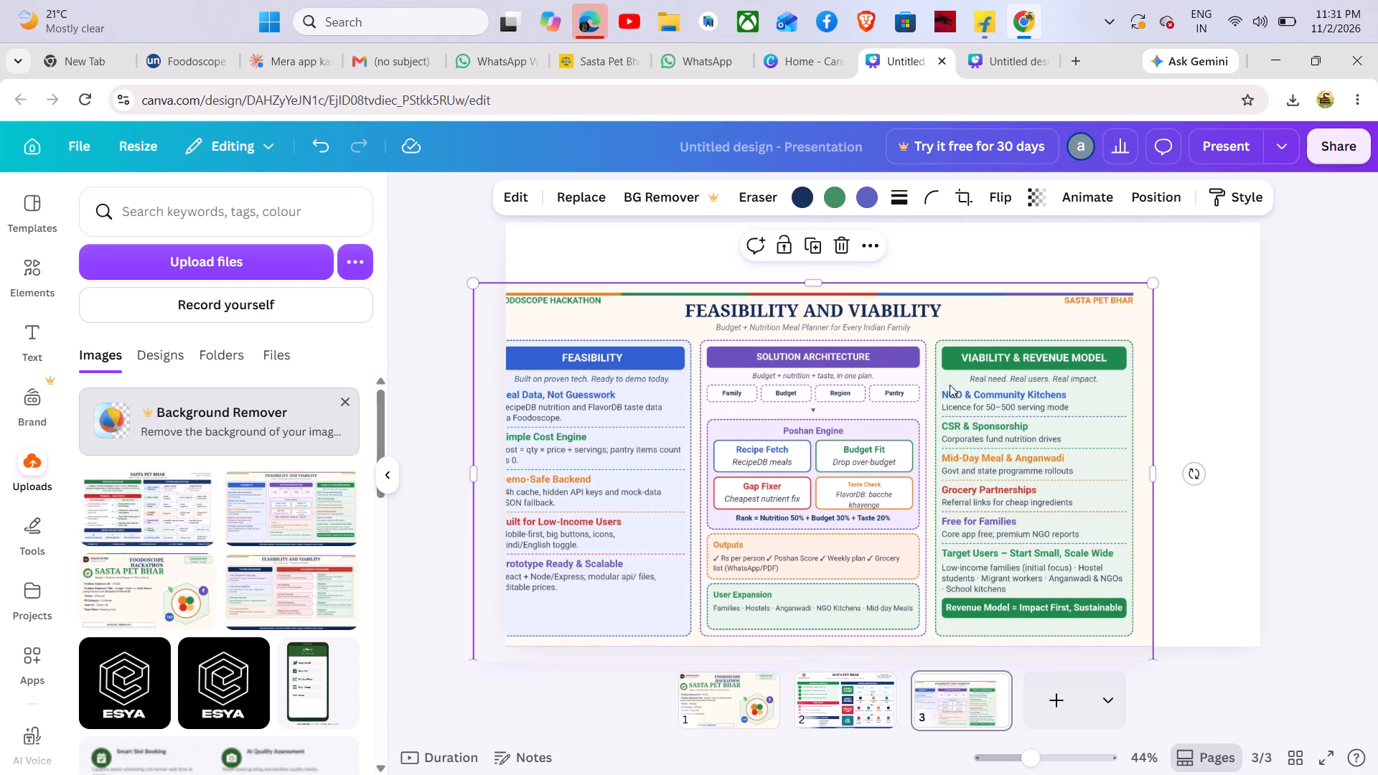
click(1261, 291)
drag(1156, 280, 1256, 230)
drag(1036, 339, 1056, 329)
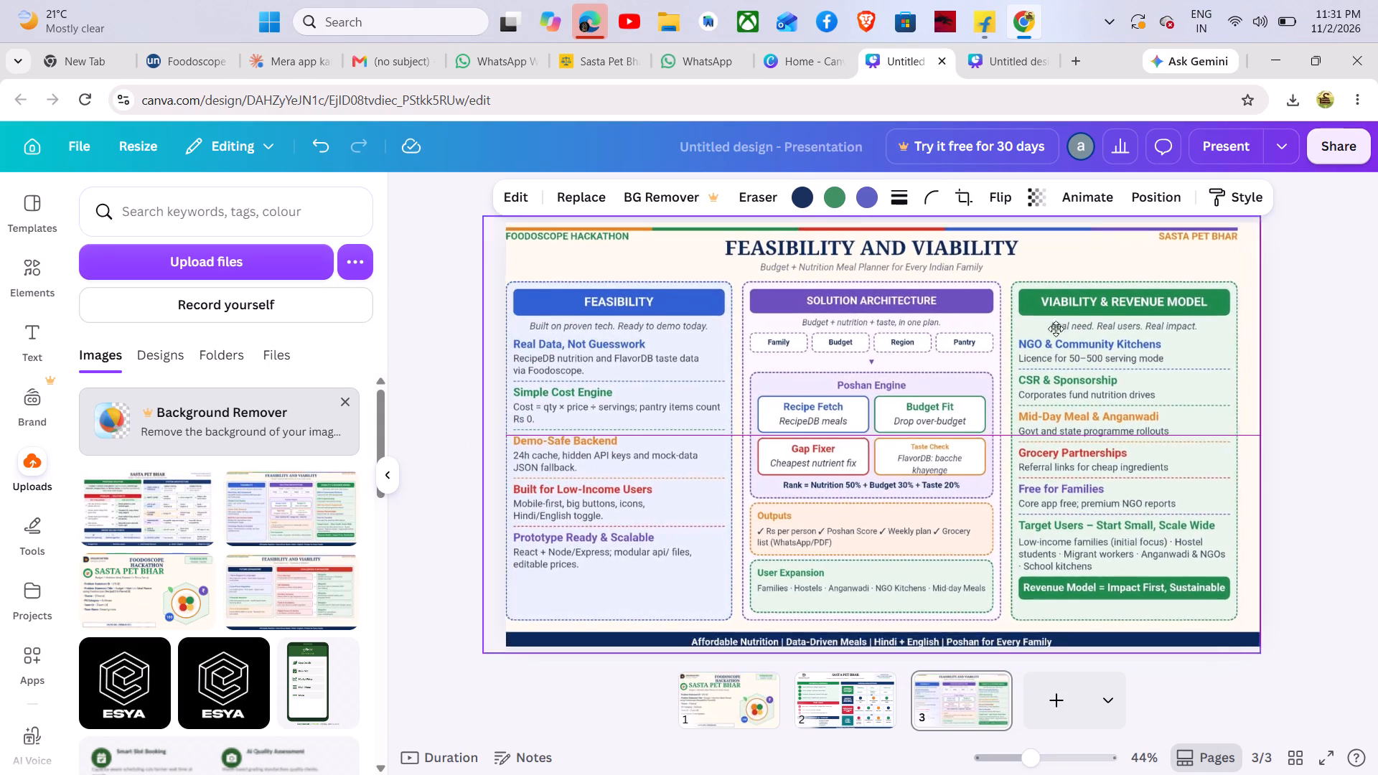
drag(1056, 329, 1073, 324)
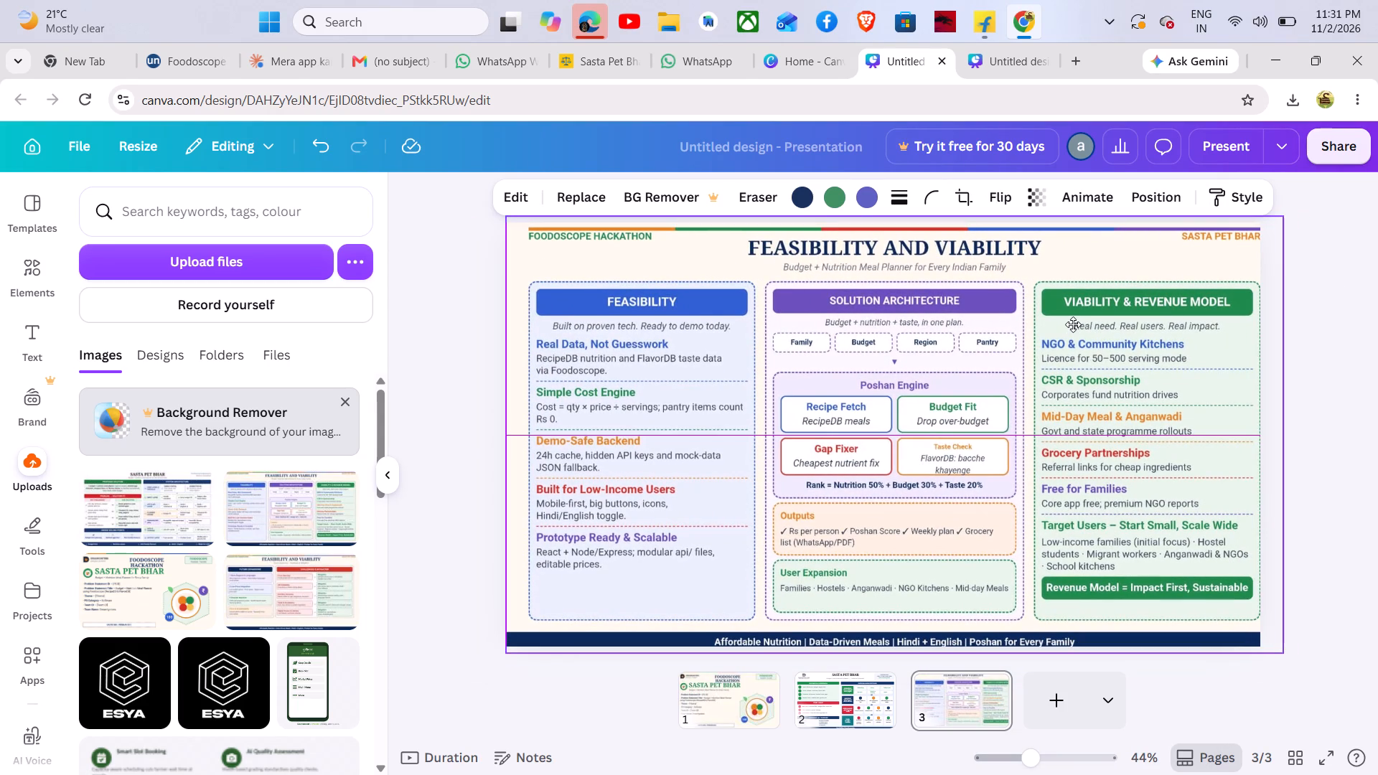
drag(1073, 324, 1079, 324)
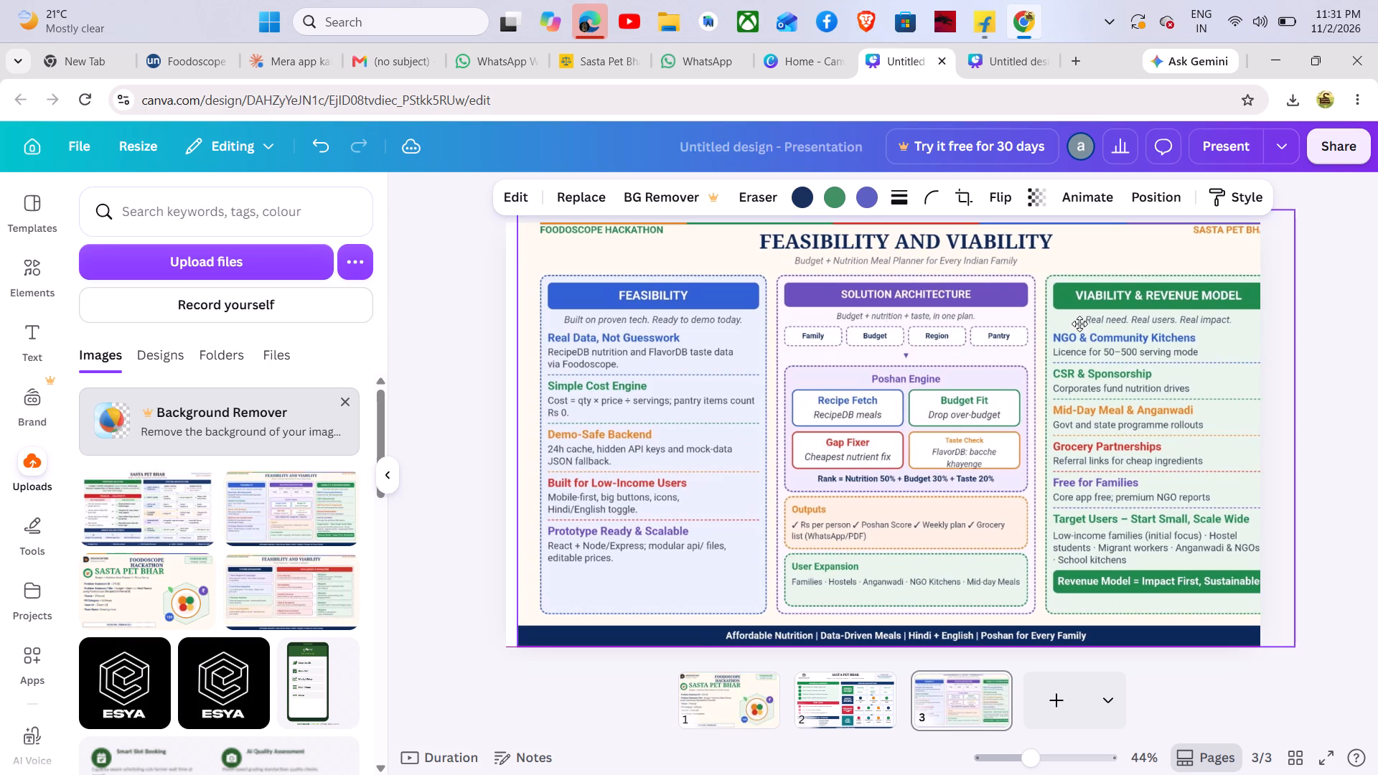
drag(1079, 324, 1057, 316)
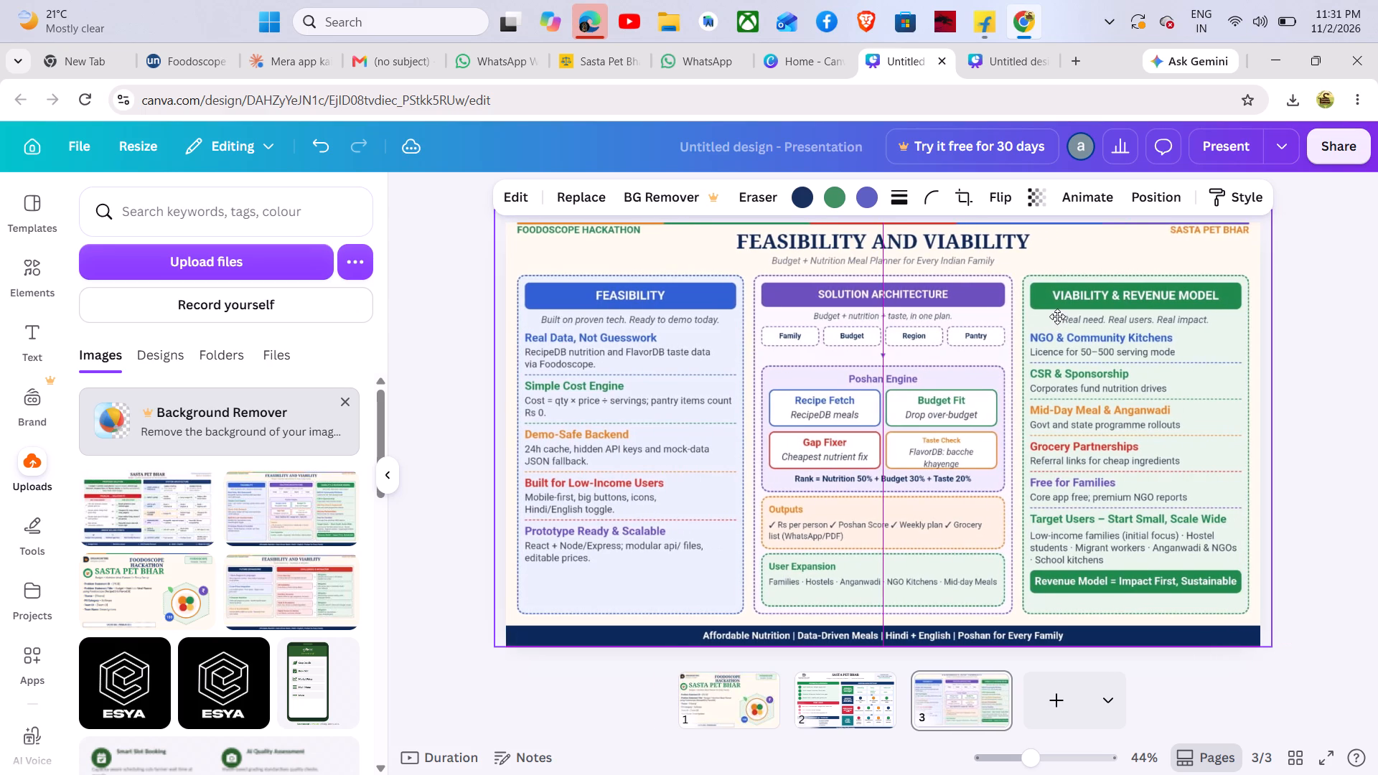
drag(1057, 316, 1053, 319)
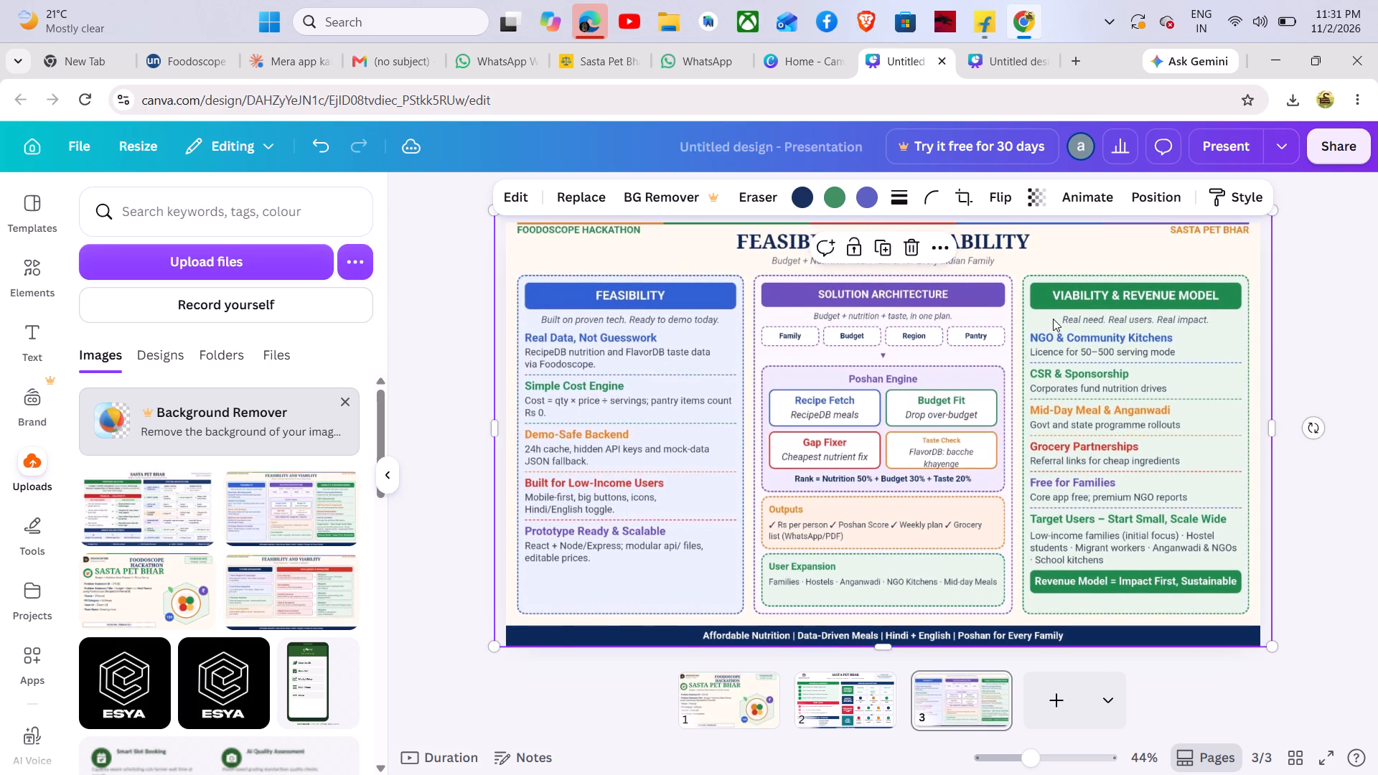
click(1325, 354)
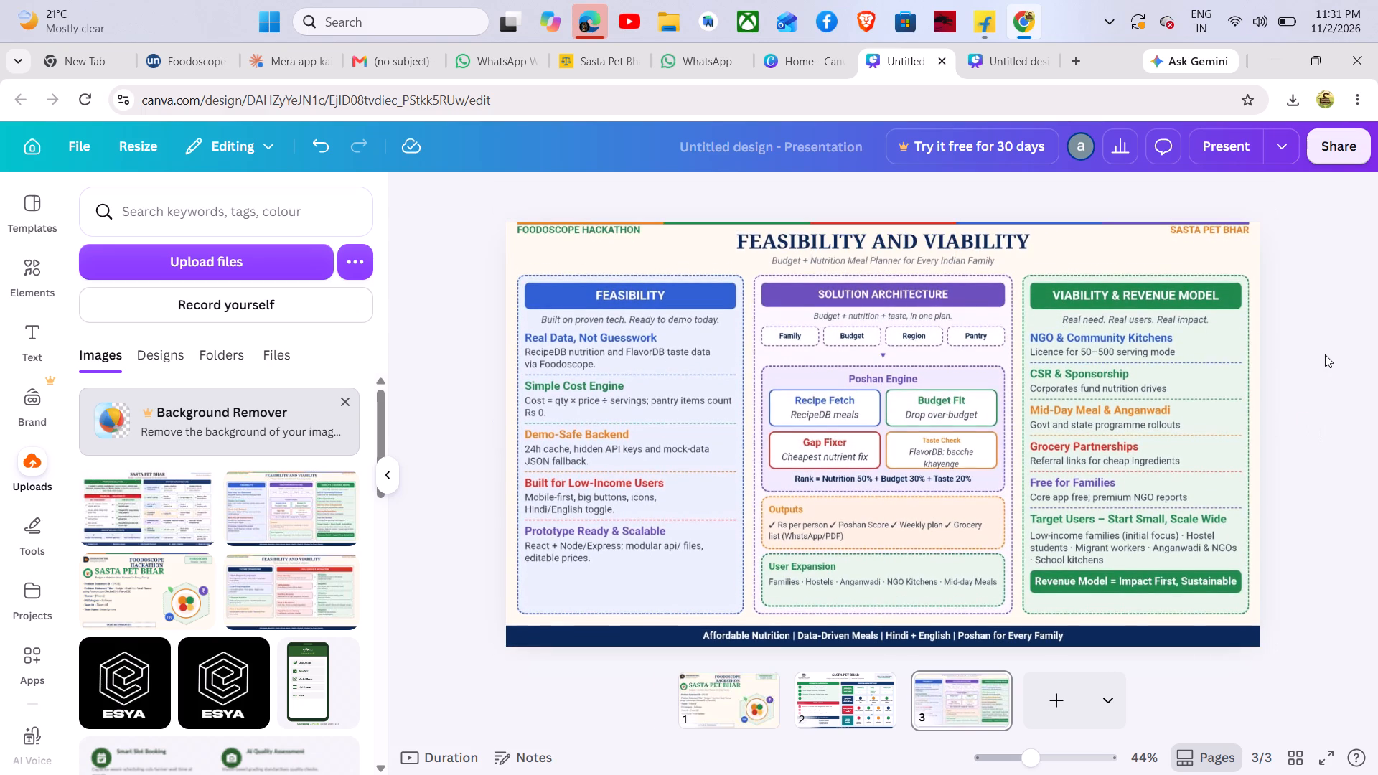
right_drag(918, 460, 879, 443)
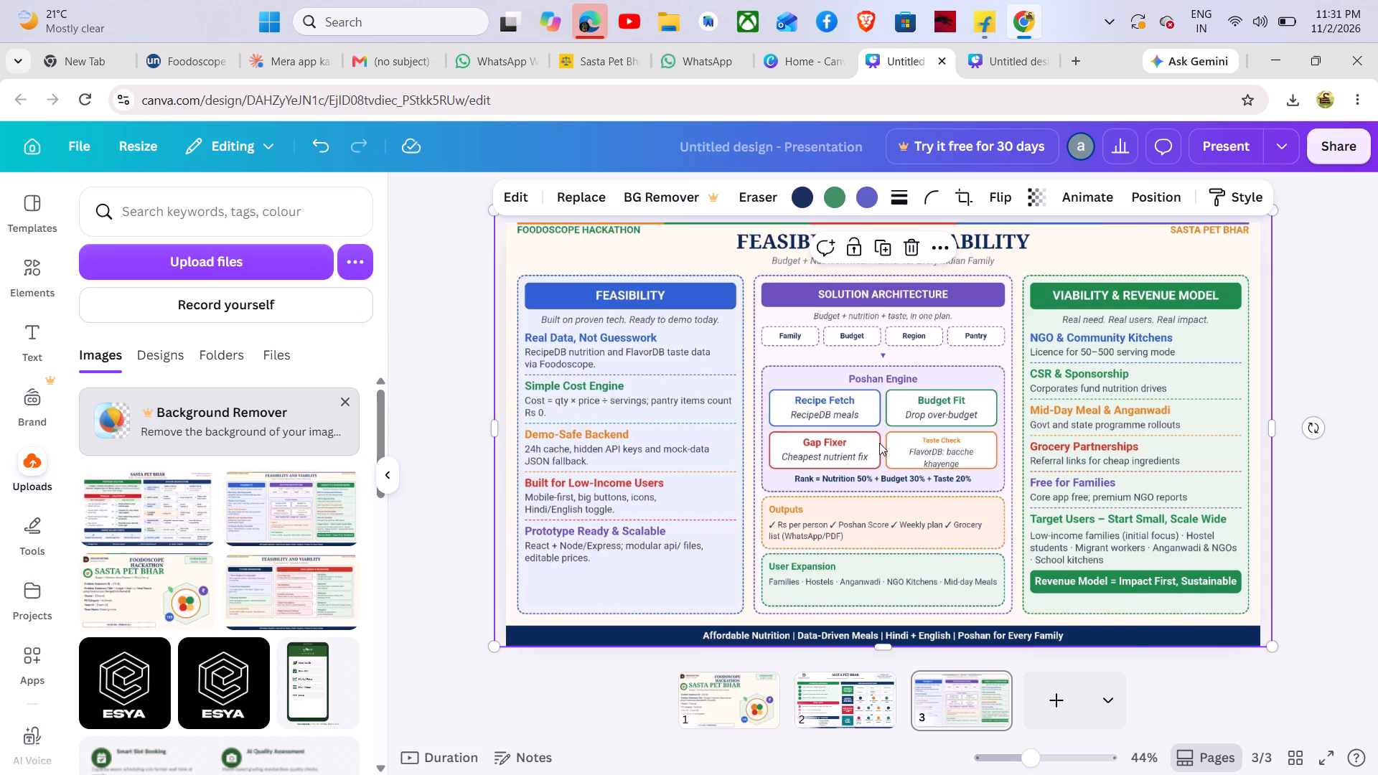
Add a blank fourth page and place the uploaded Feasibility and Viability image with Future Expansions and Challenges & Mitigation on it.
right_drag(879, 443, 876, 442)
click(472, 405)
right_click(1053, 713)
right_click(1053, 713)
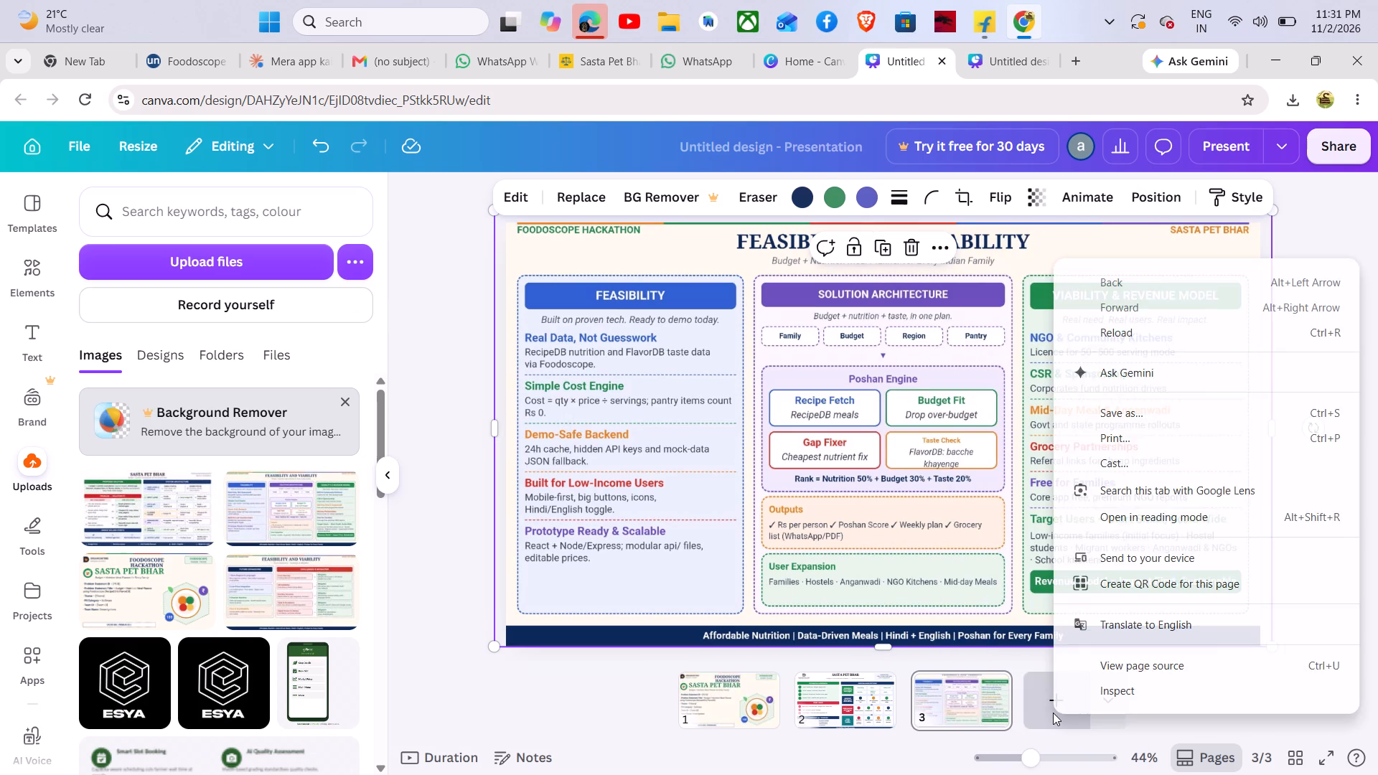
click(1053, 713)
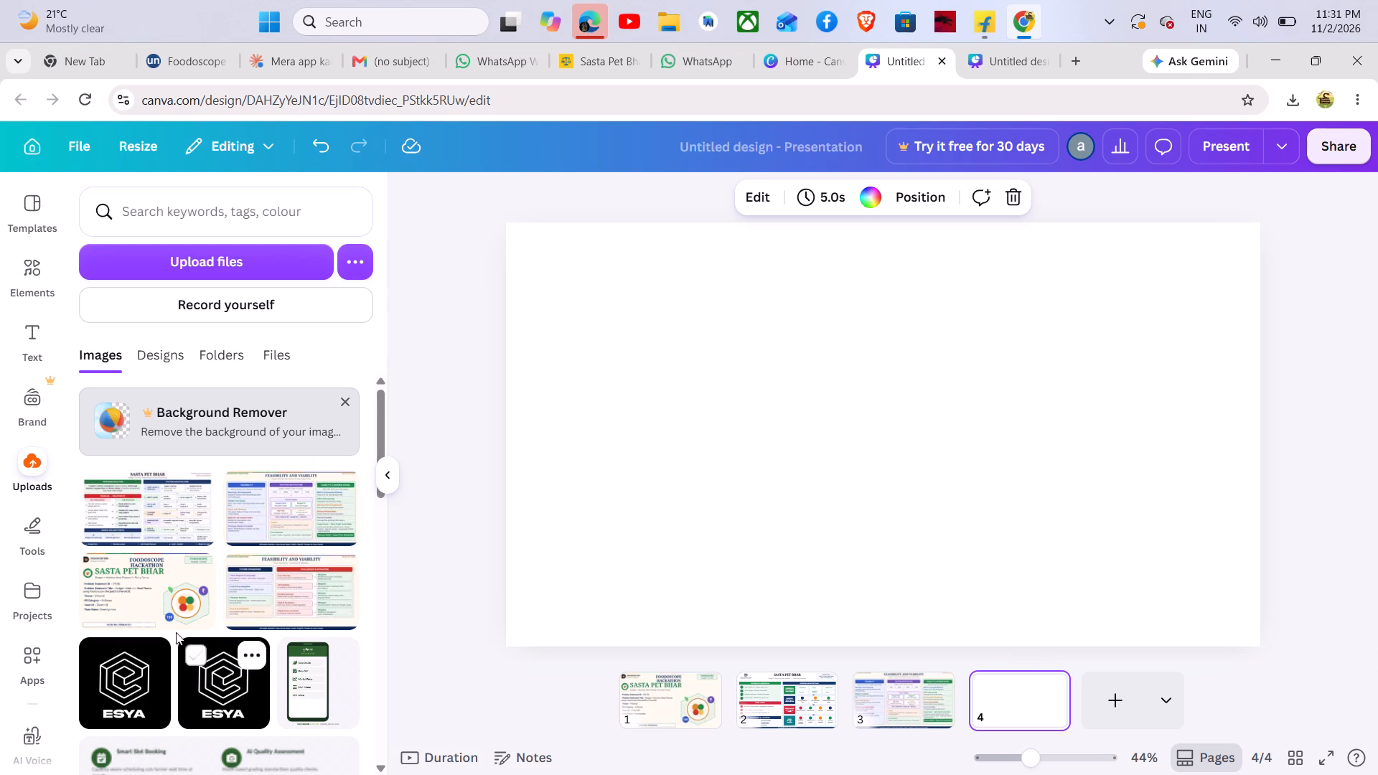
click(287, 573)
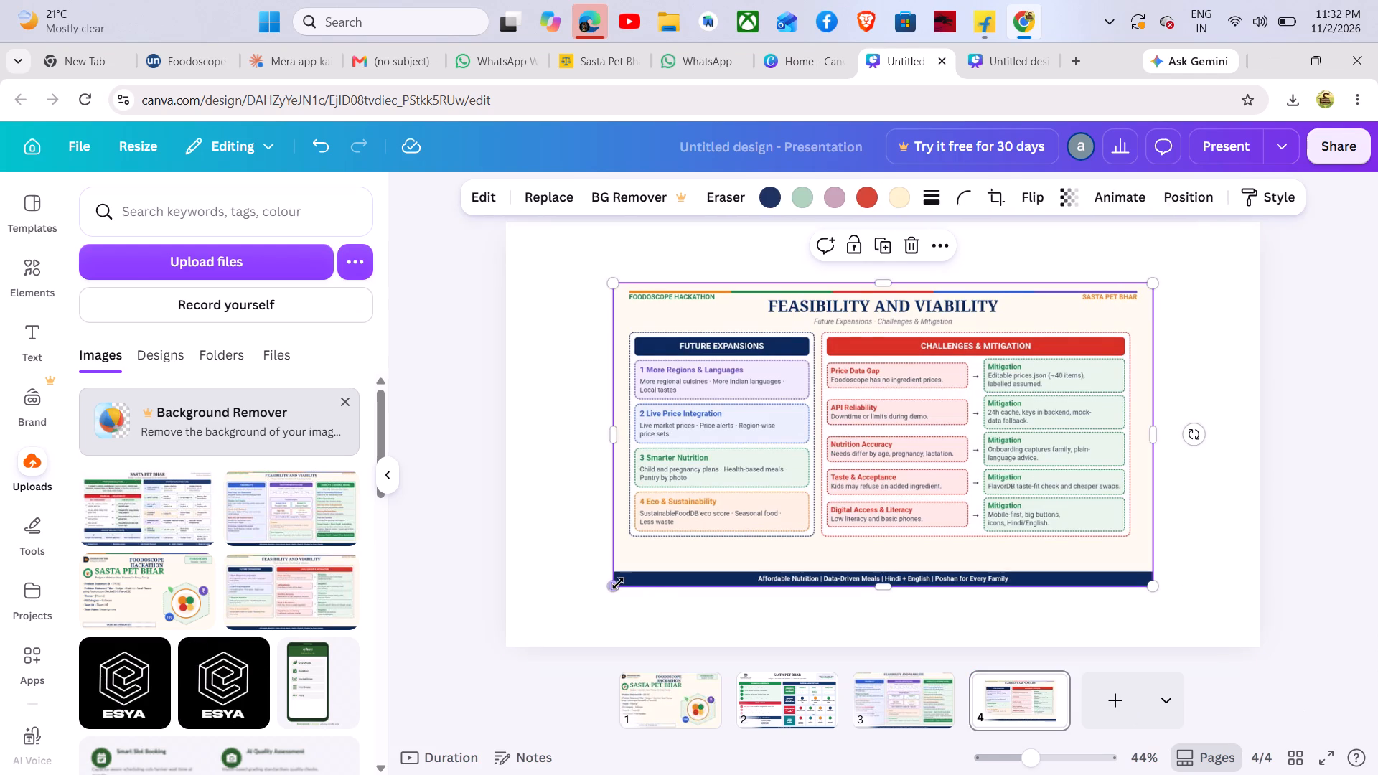
Enlarge the Future Expansions and Challenges & Mitigation image to fill nearly the whole fourth page, against the page's bottom and right edges.
drag(614, 583, 497, 631)
drag(677, 589, 746, 548)
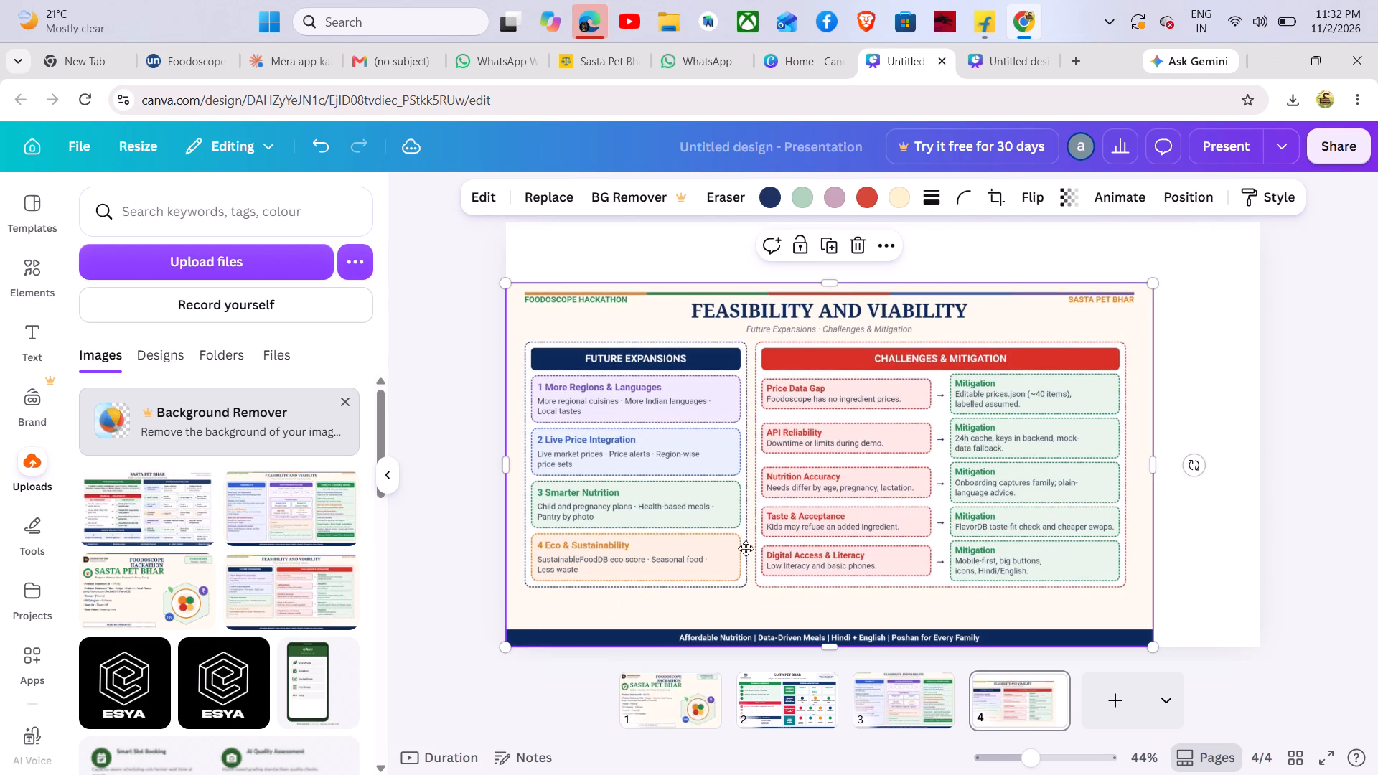
drag(746, 548, 690, 580)
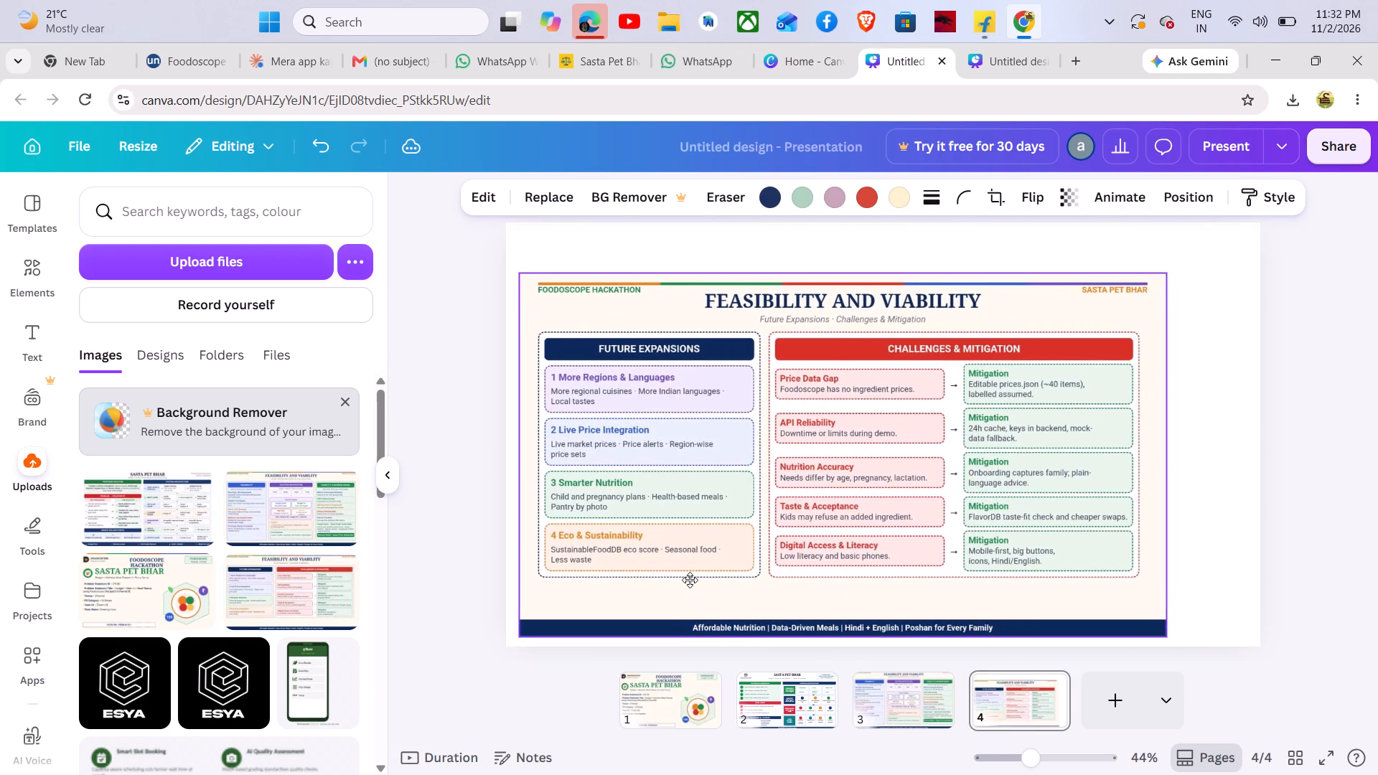
drag(690, 580, 685, 586)
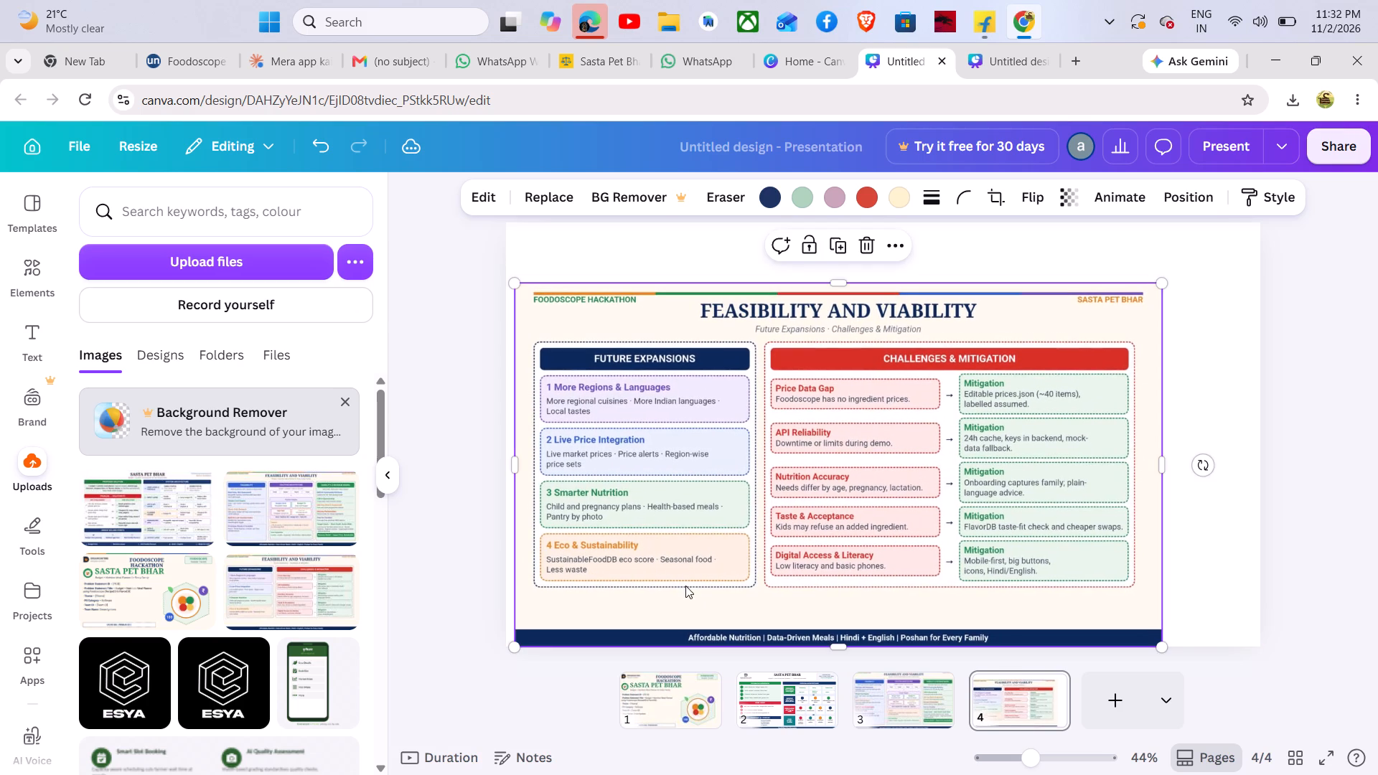
drag(1163, 283, 1201, 271)
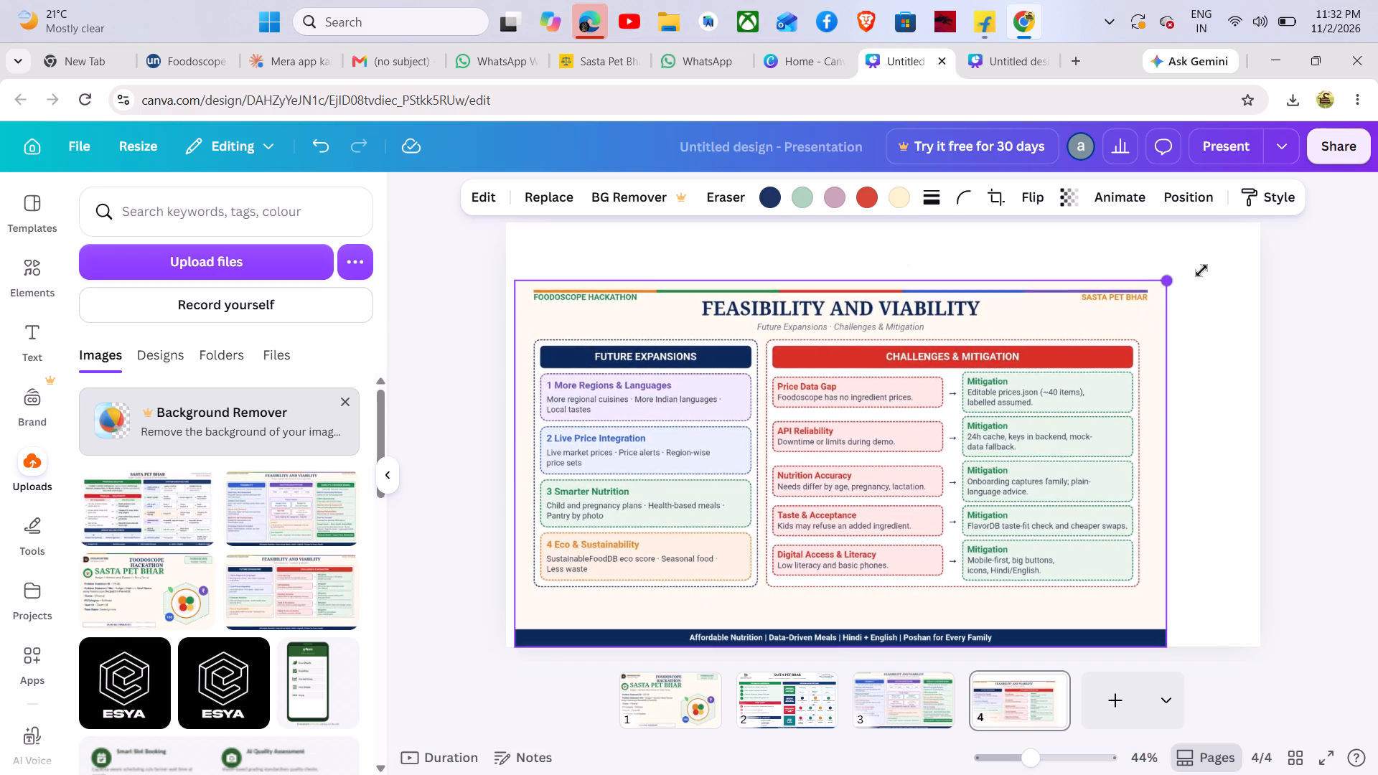
drag(1201, 271, 1269, 235)
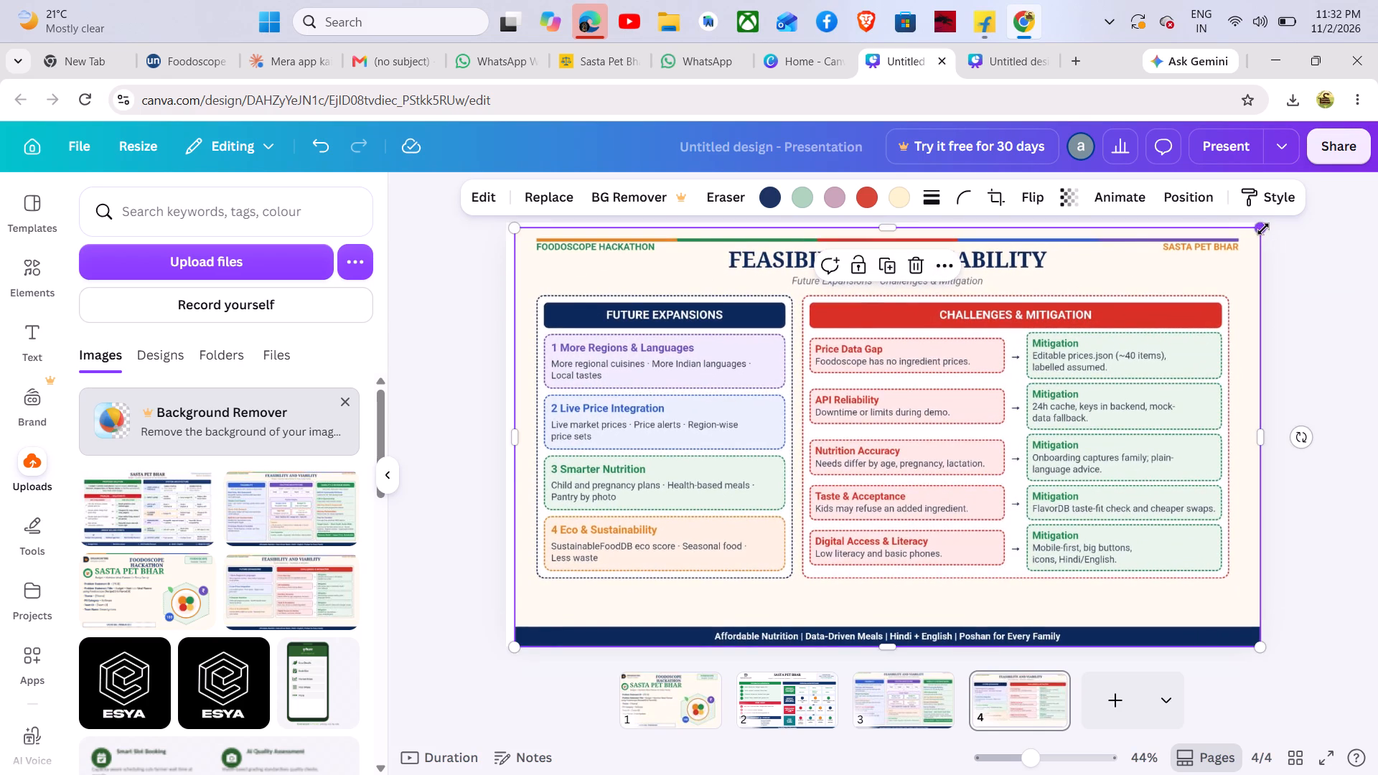
drag(1259, 220, 1247, 217)
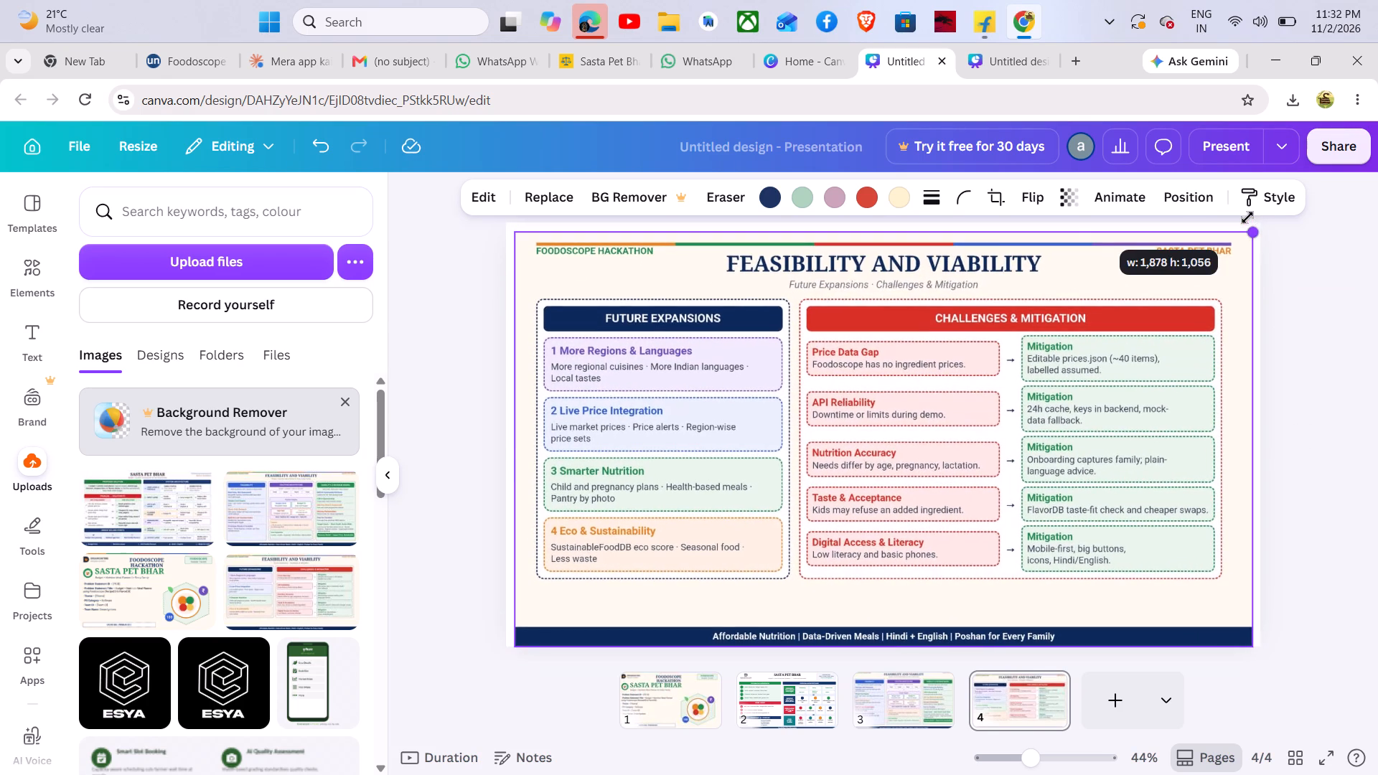
drag(1247, 217, 1258, 227)
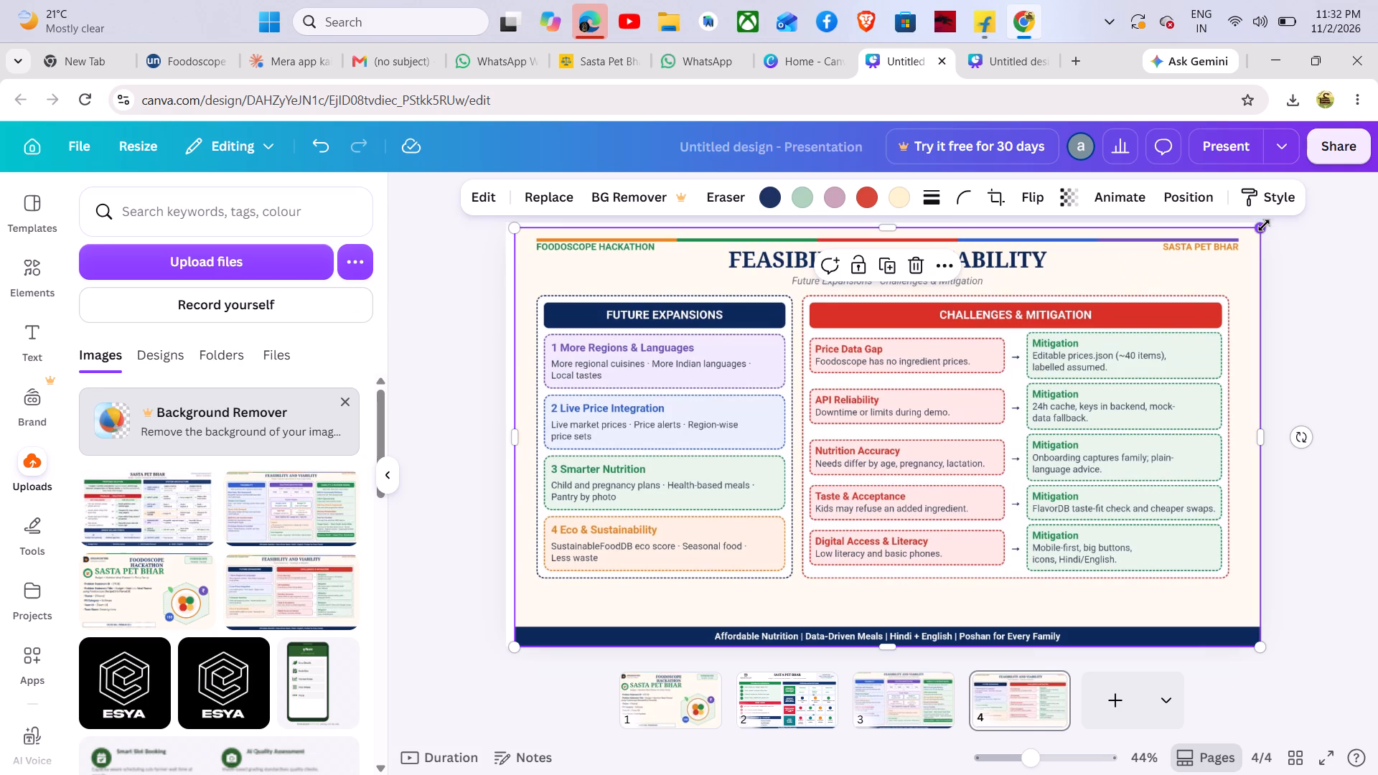
click(1264, 225)
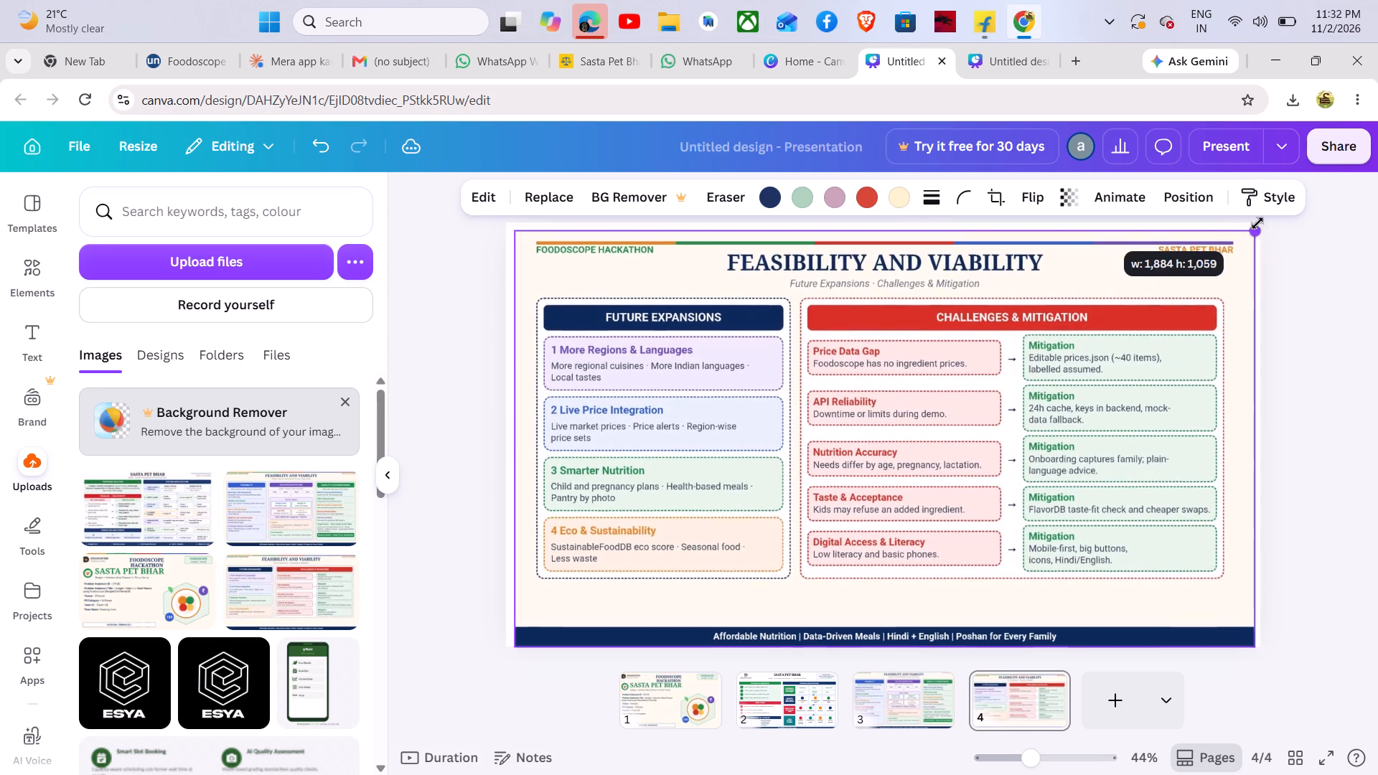
click(1334, 282)
click(1105, 401)
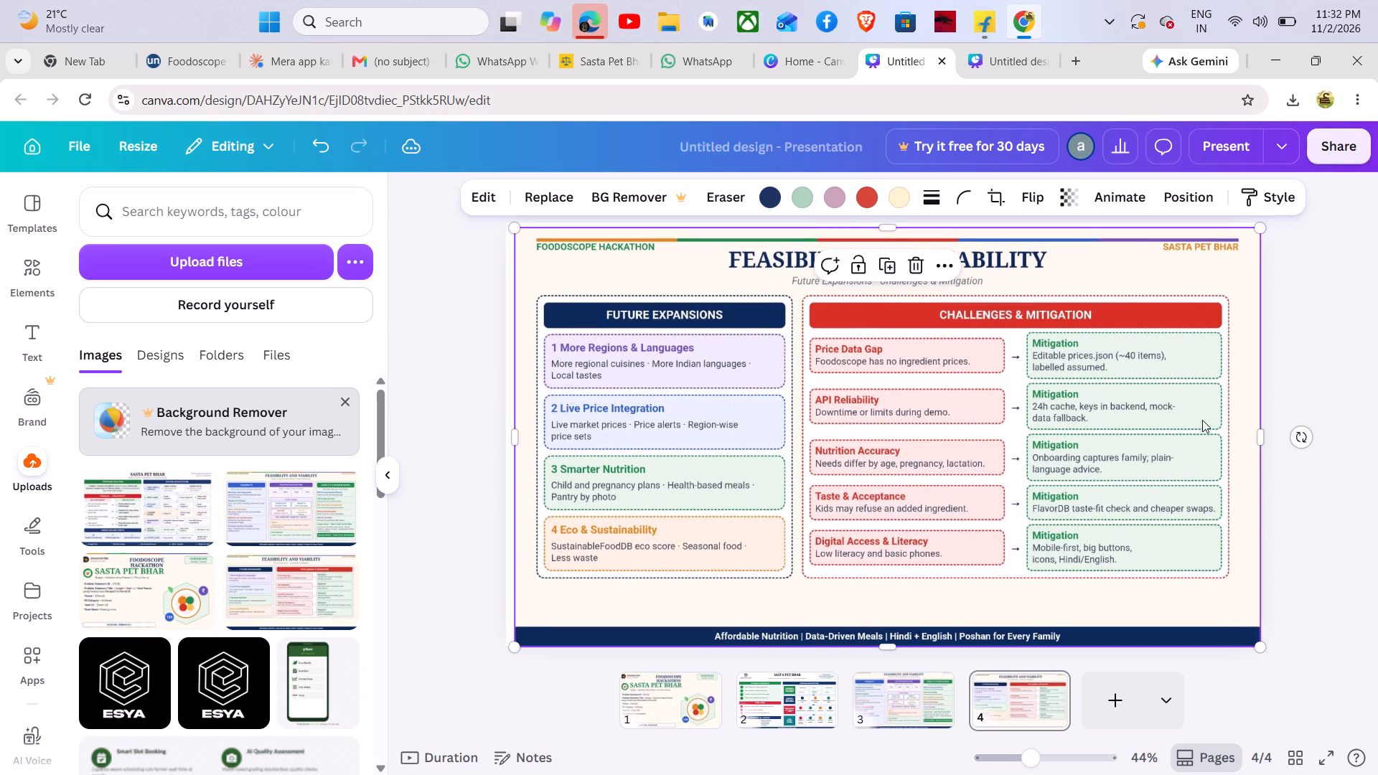
click(1295, 370)
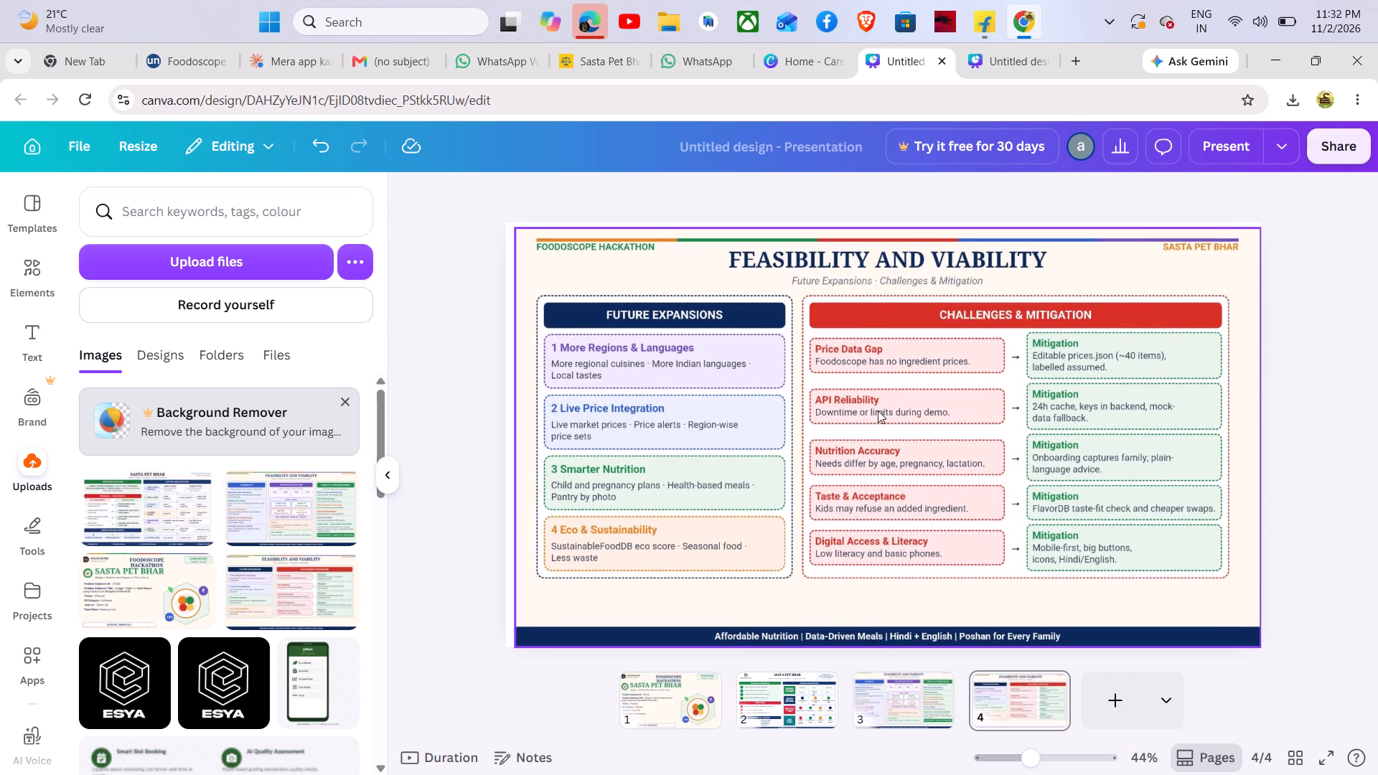
click(518, 235)
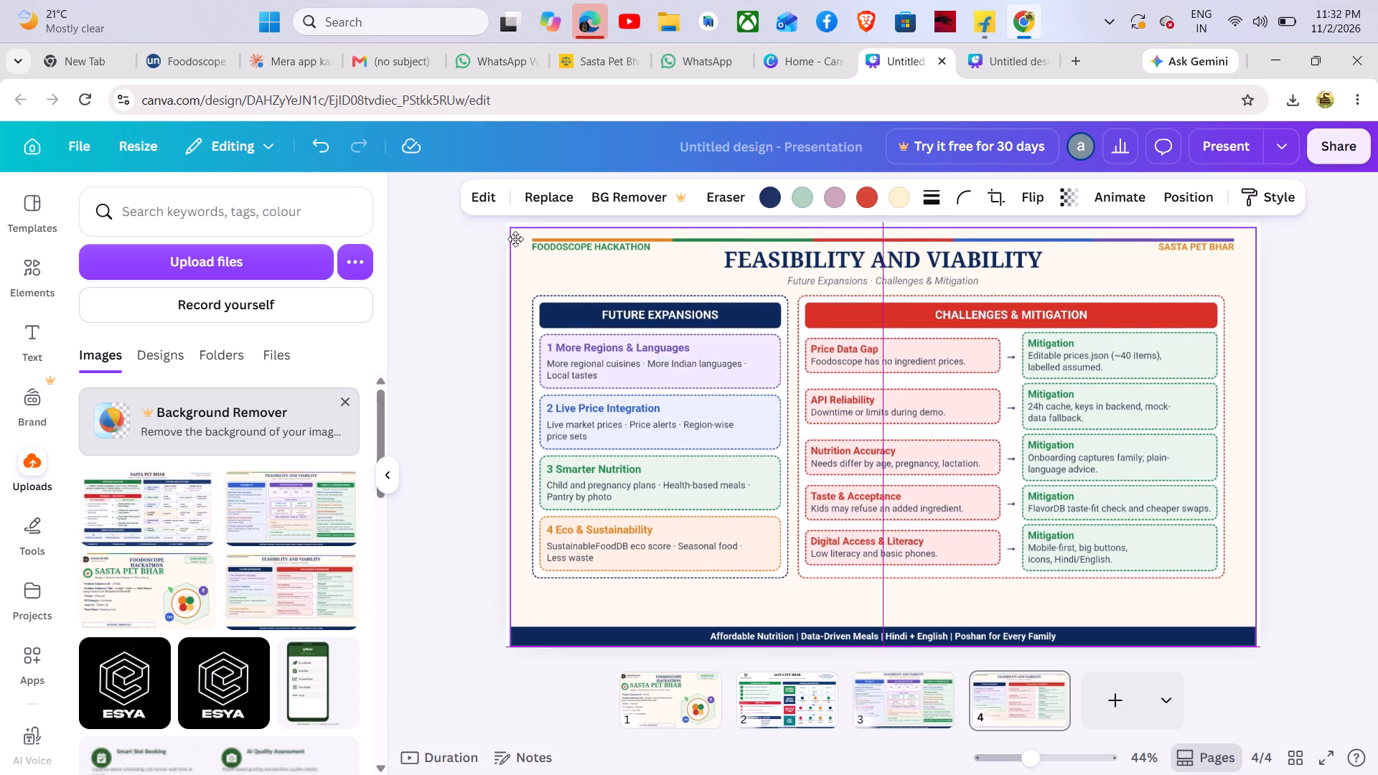
click(461, 284)
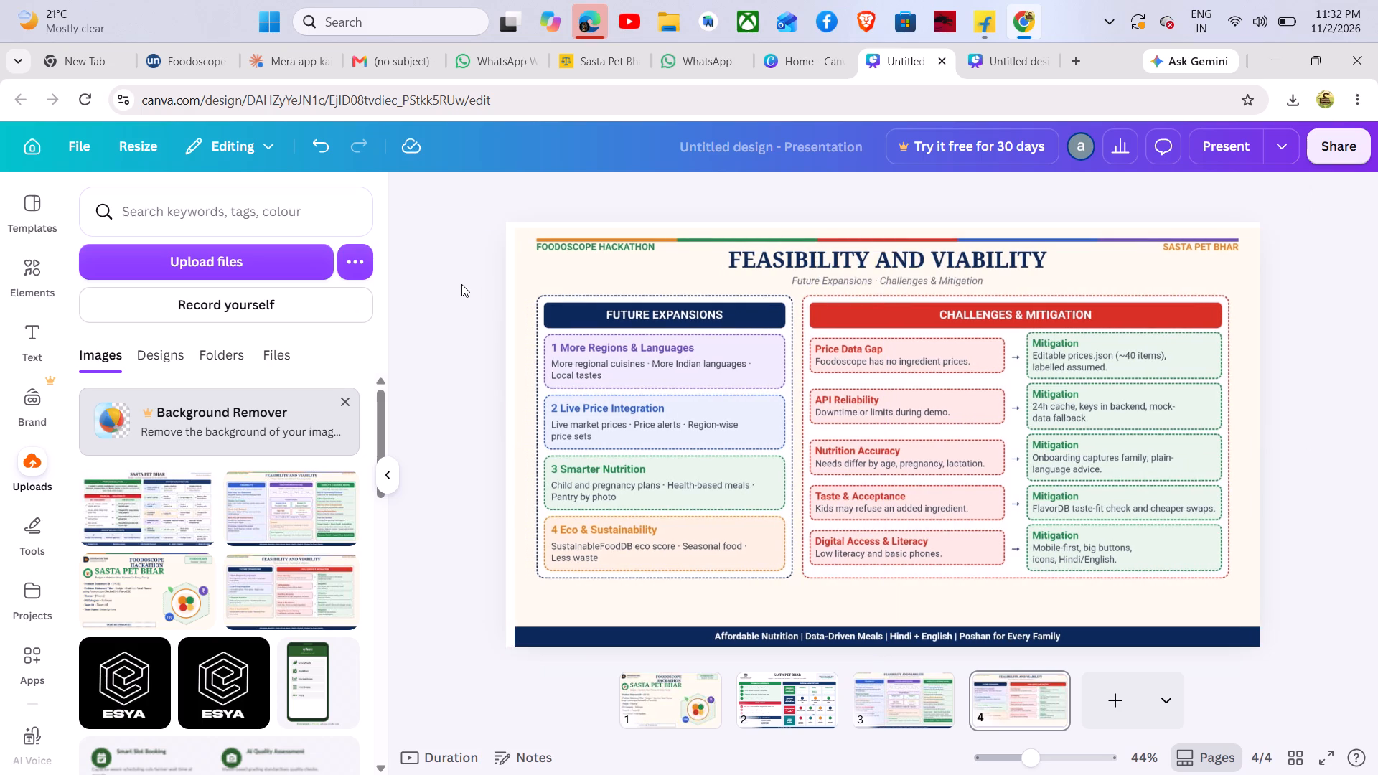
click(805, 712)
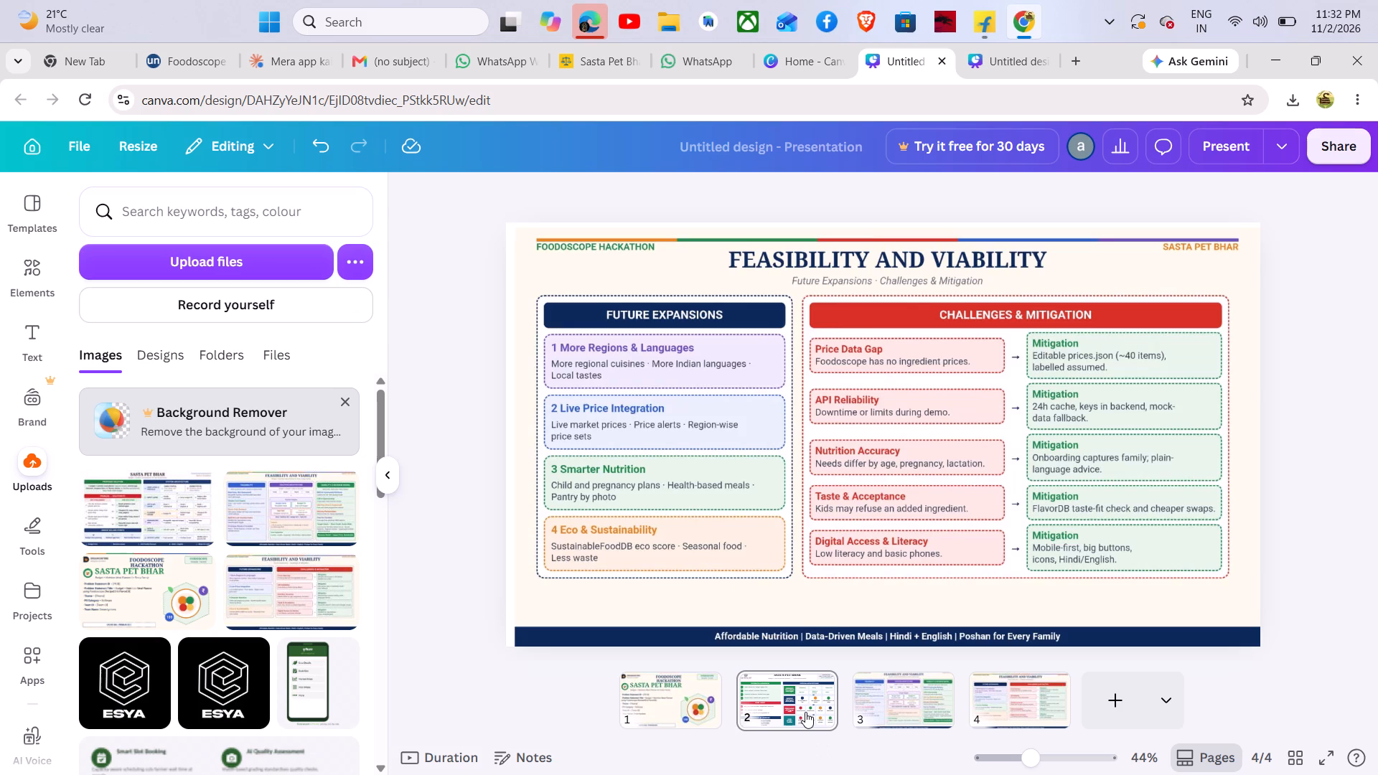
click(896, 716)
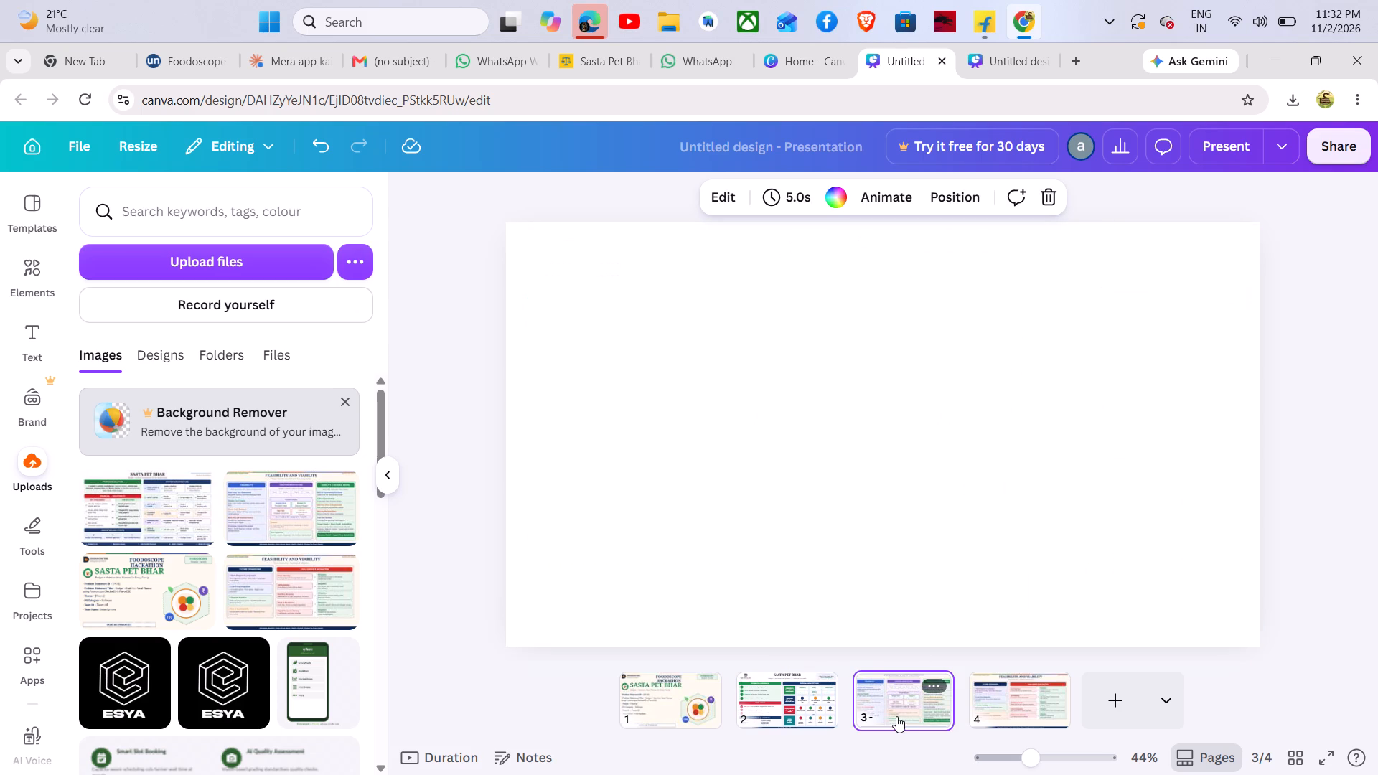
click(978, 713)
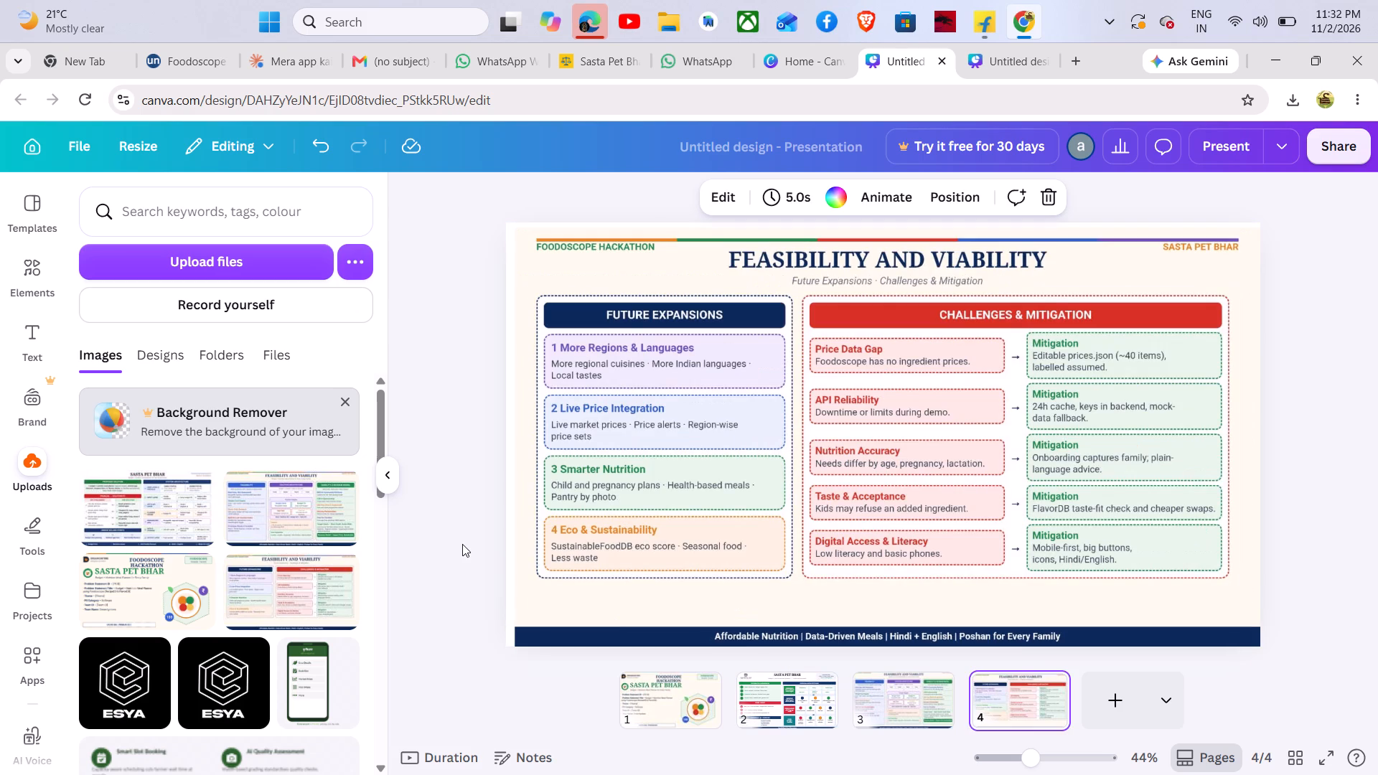
Start uploading another file to the uploaded images.
click(268, 277)
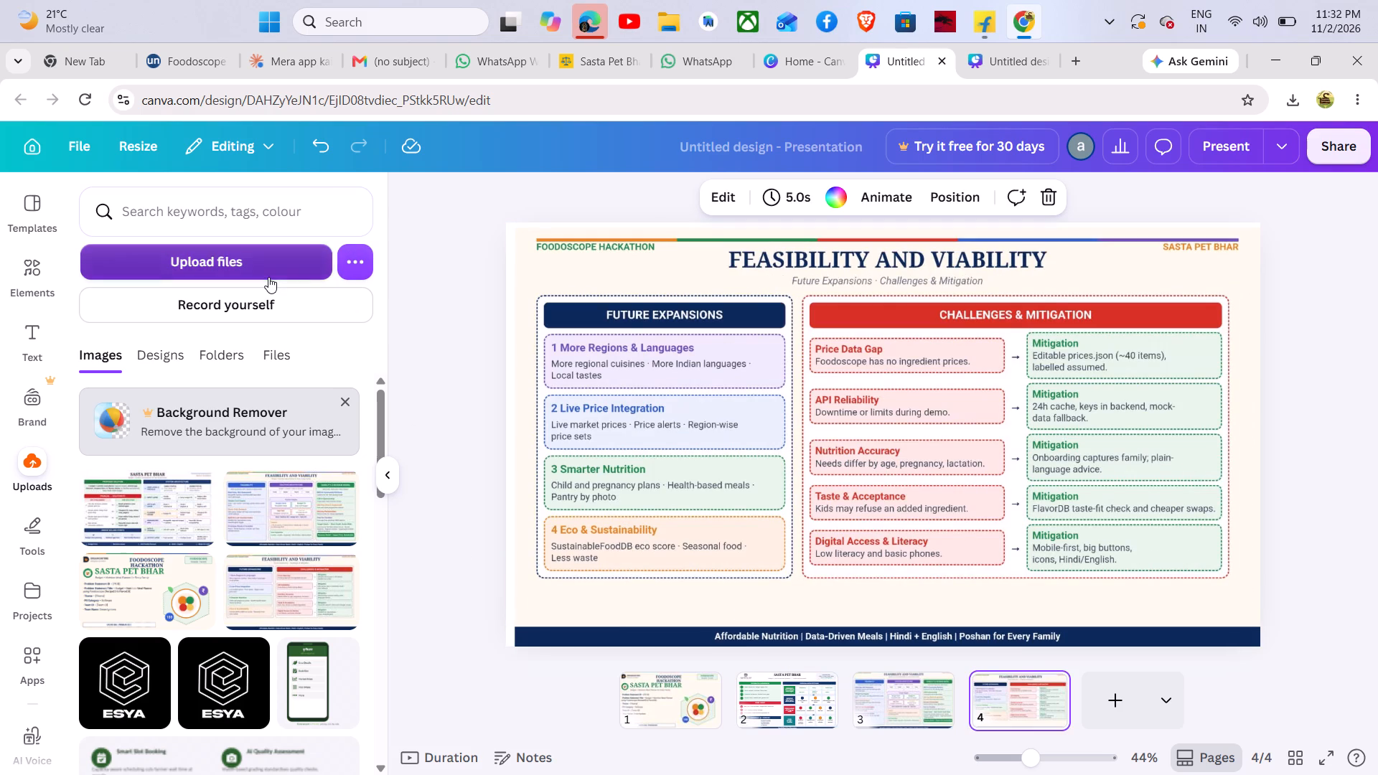
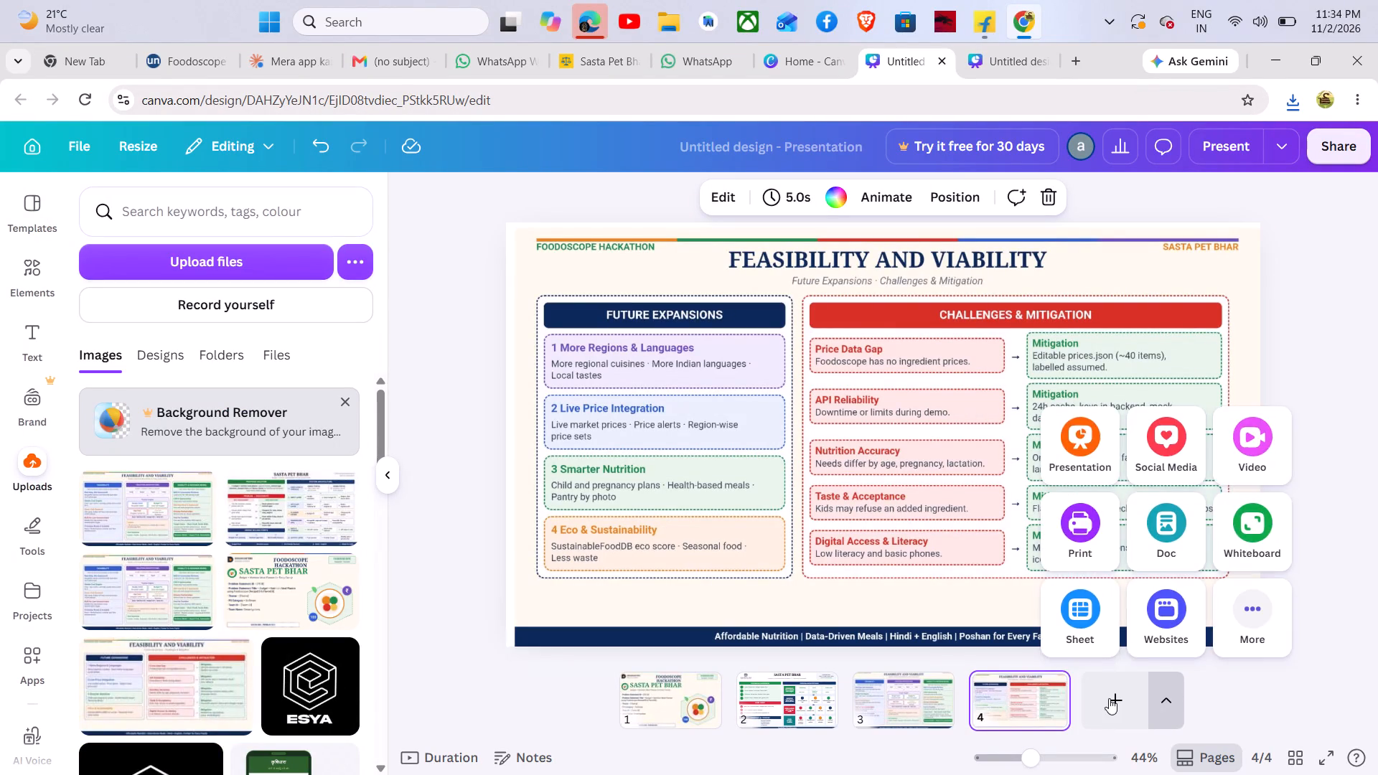
Add a blank fifth page to the presentation.
click(1109, 698)
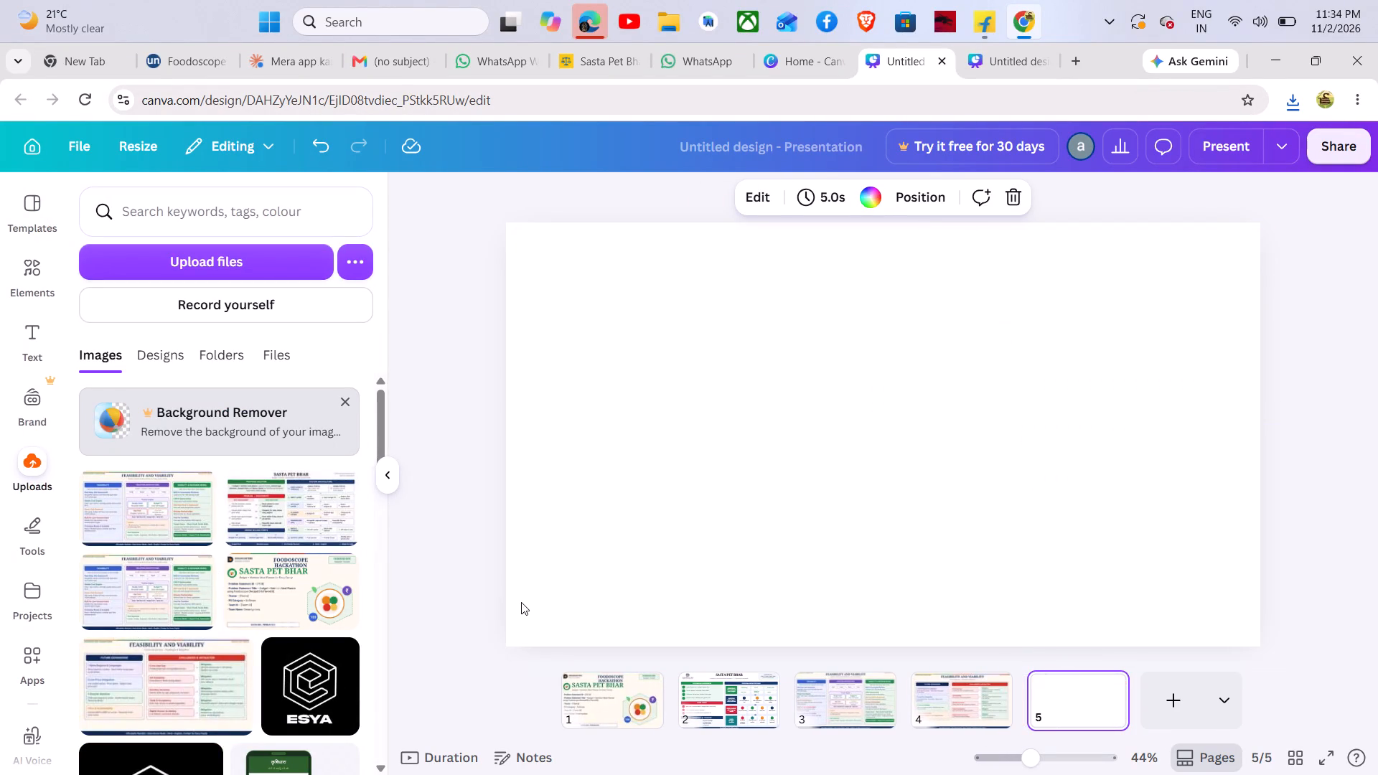
Upload WhatsApp Image 2026-11-02 at 11.33.45 PM from Downloads and place this Impacts and Benefits image on the fifth page.
click(253, 272)
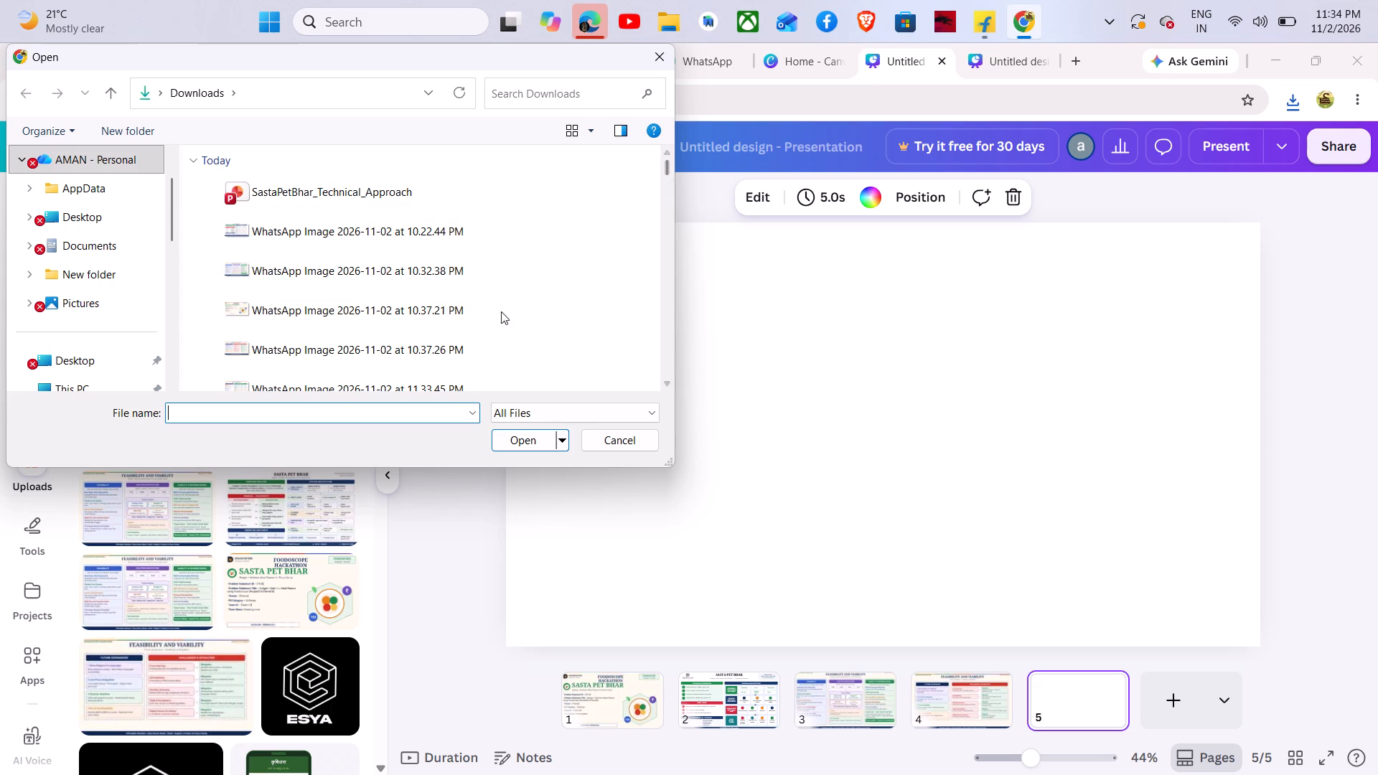
click(440, 380)
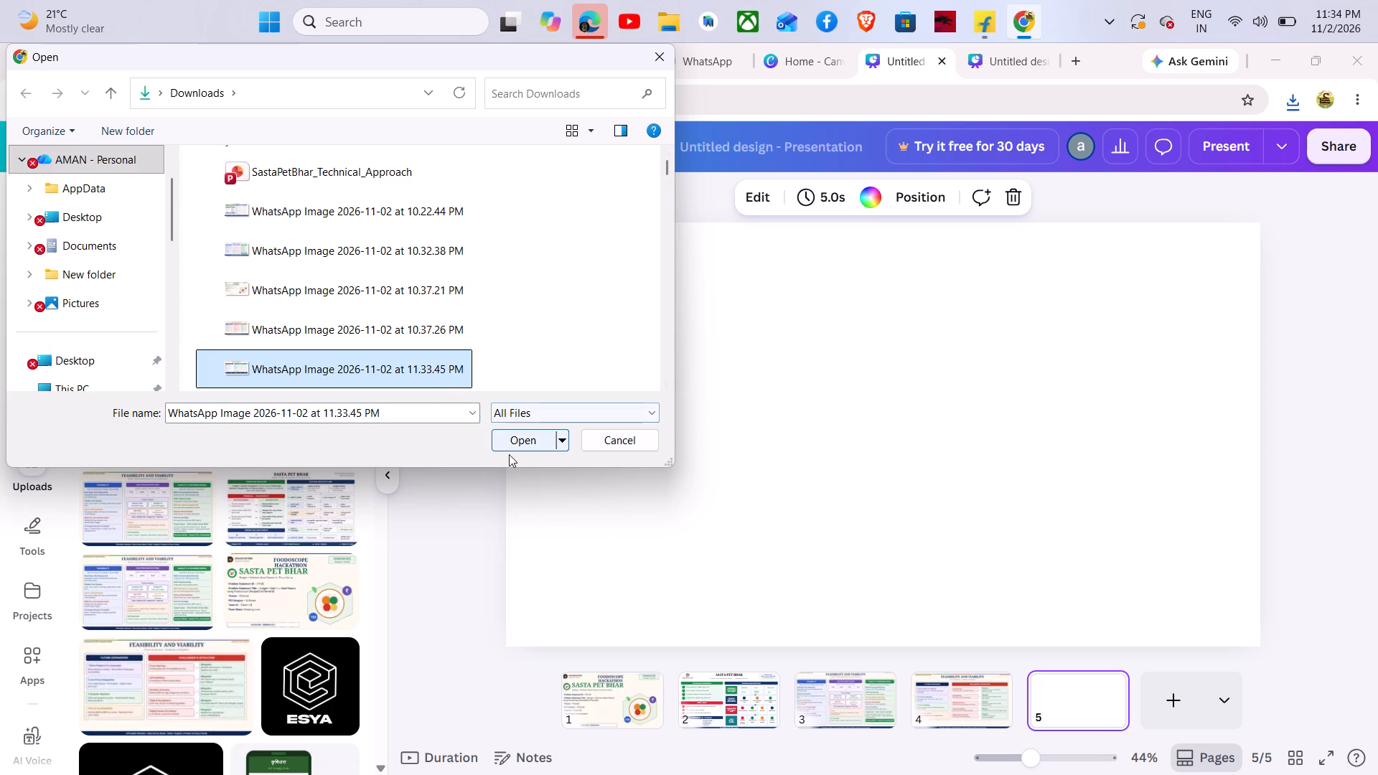
click(519, 449)
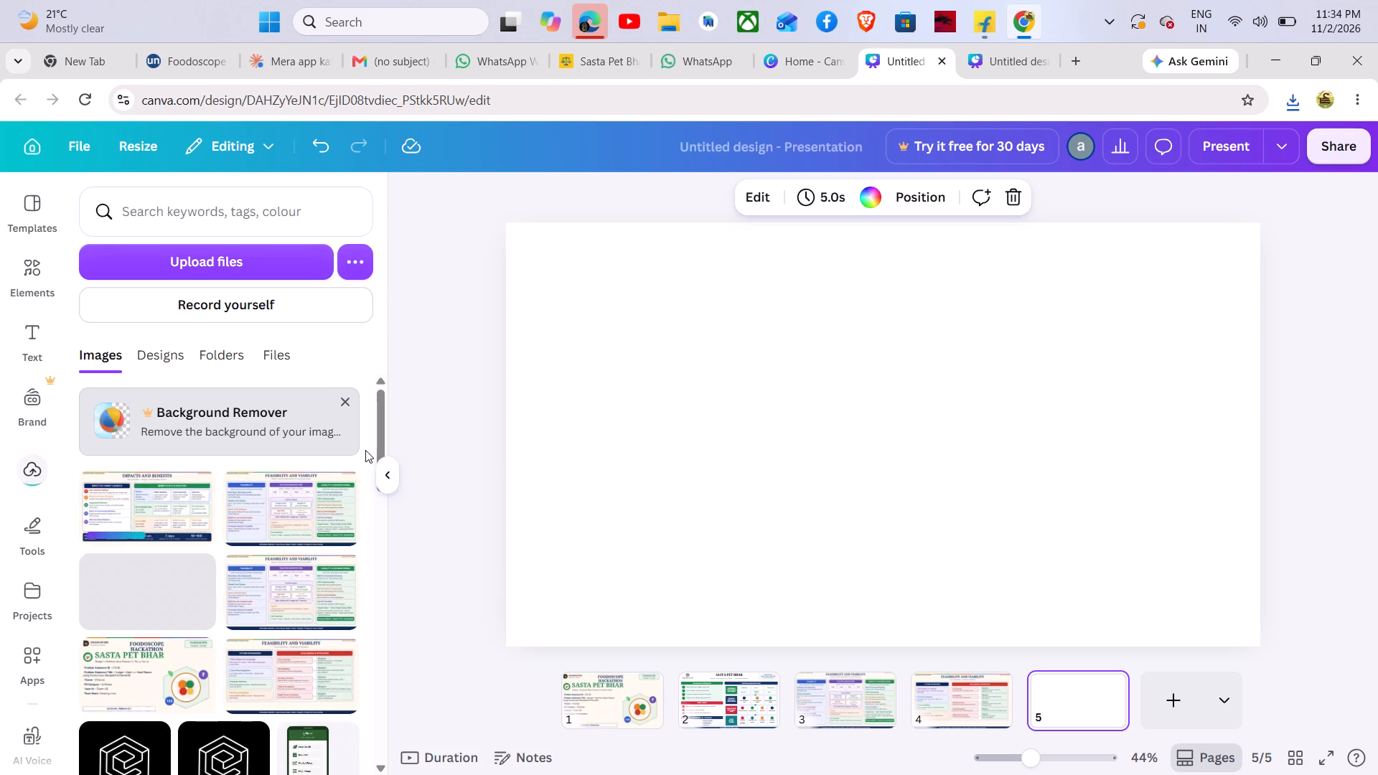
click(159, 522)
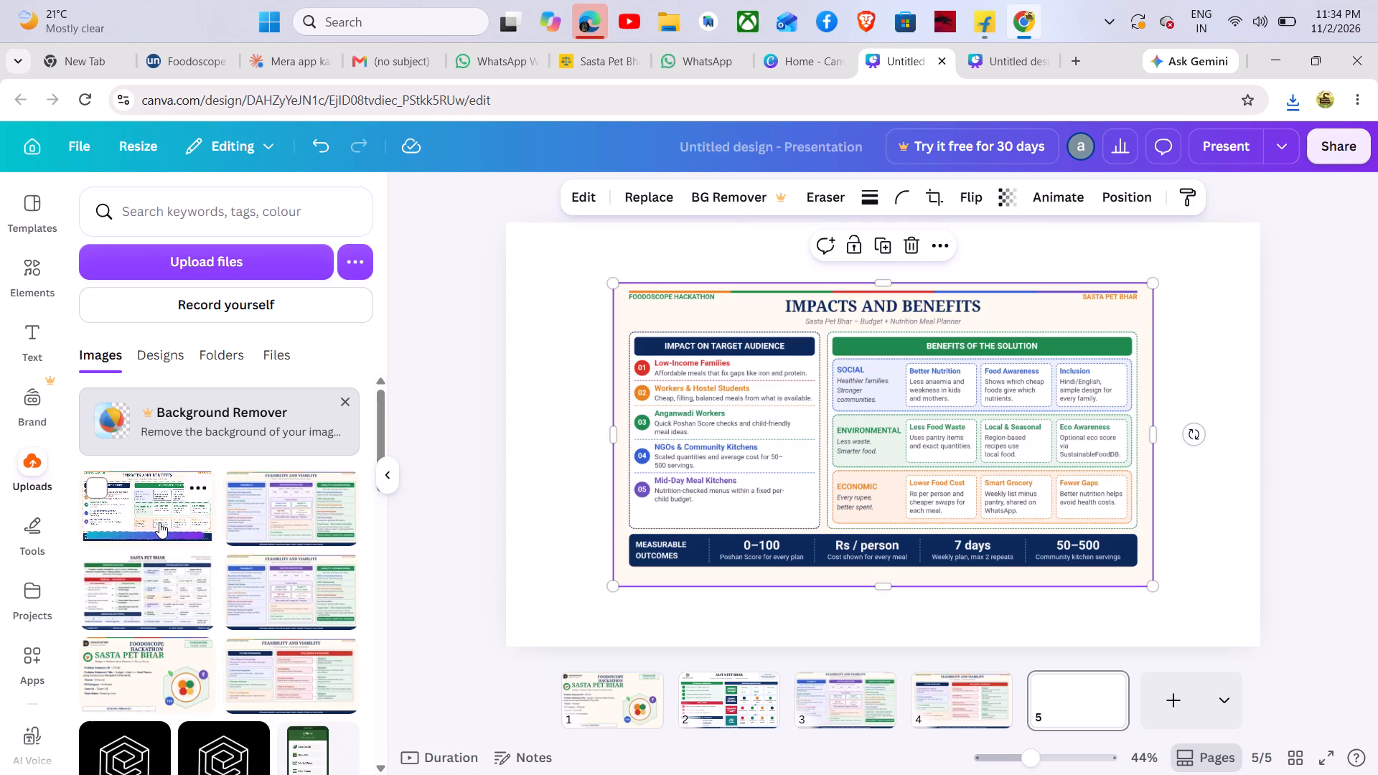
Enlarge the Impacts and Benefits image on the fifth page, extending it to the page's left and bottom edges.
drag(617, 587, 515, 654)
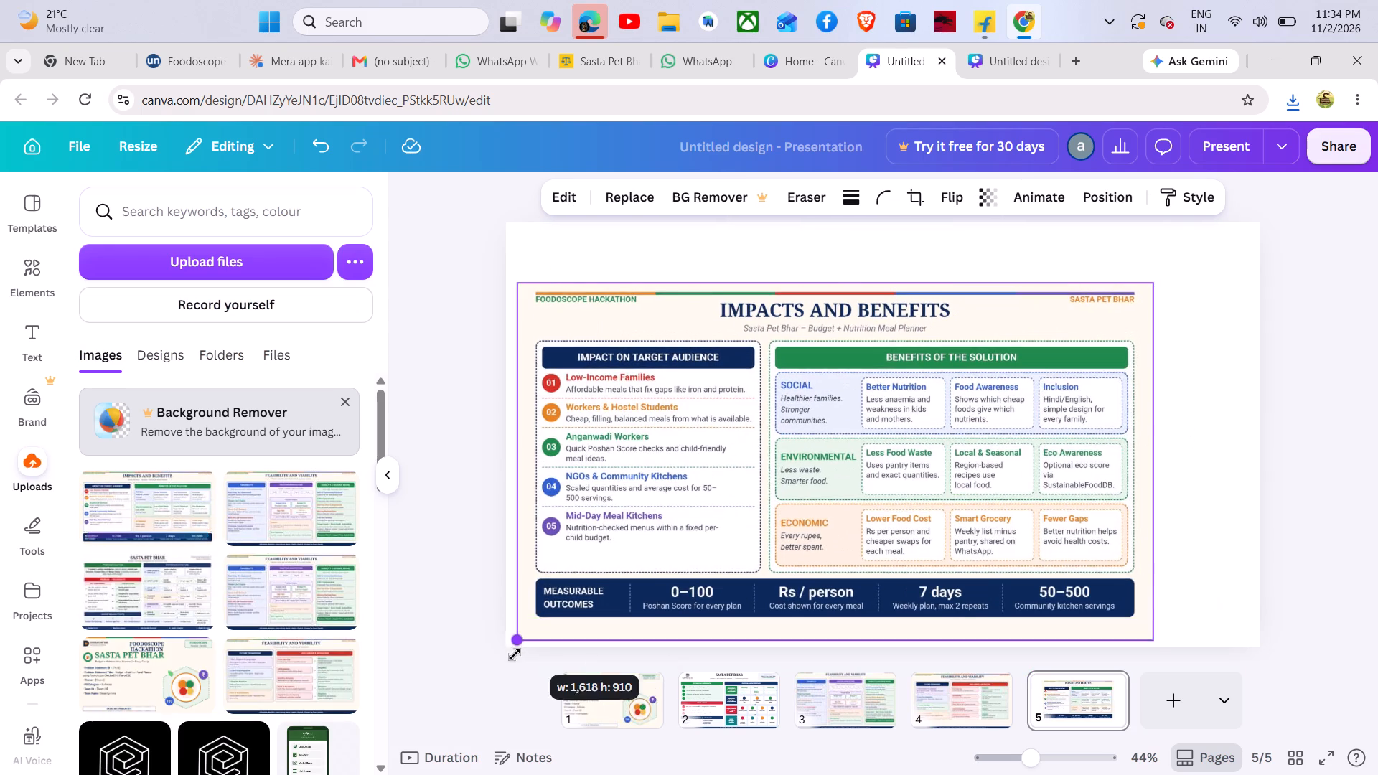
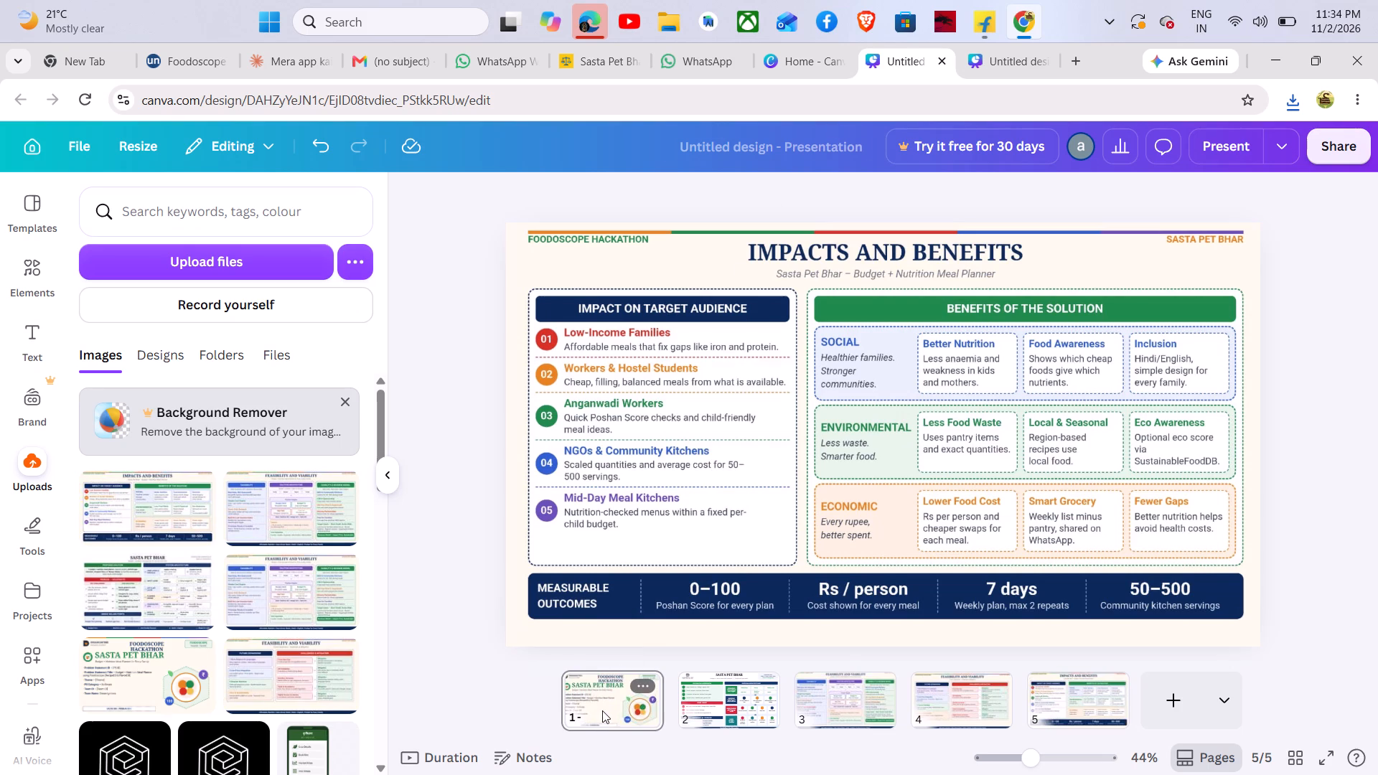
Review the third page's Feasibility and Viability slide and the second page's Technical Approach and System Architecture slide.
click(871, 718)
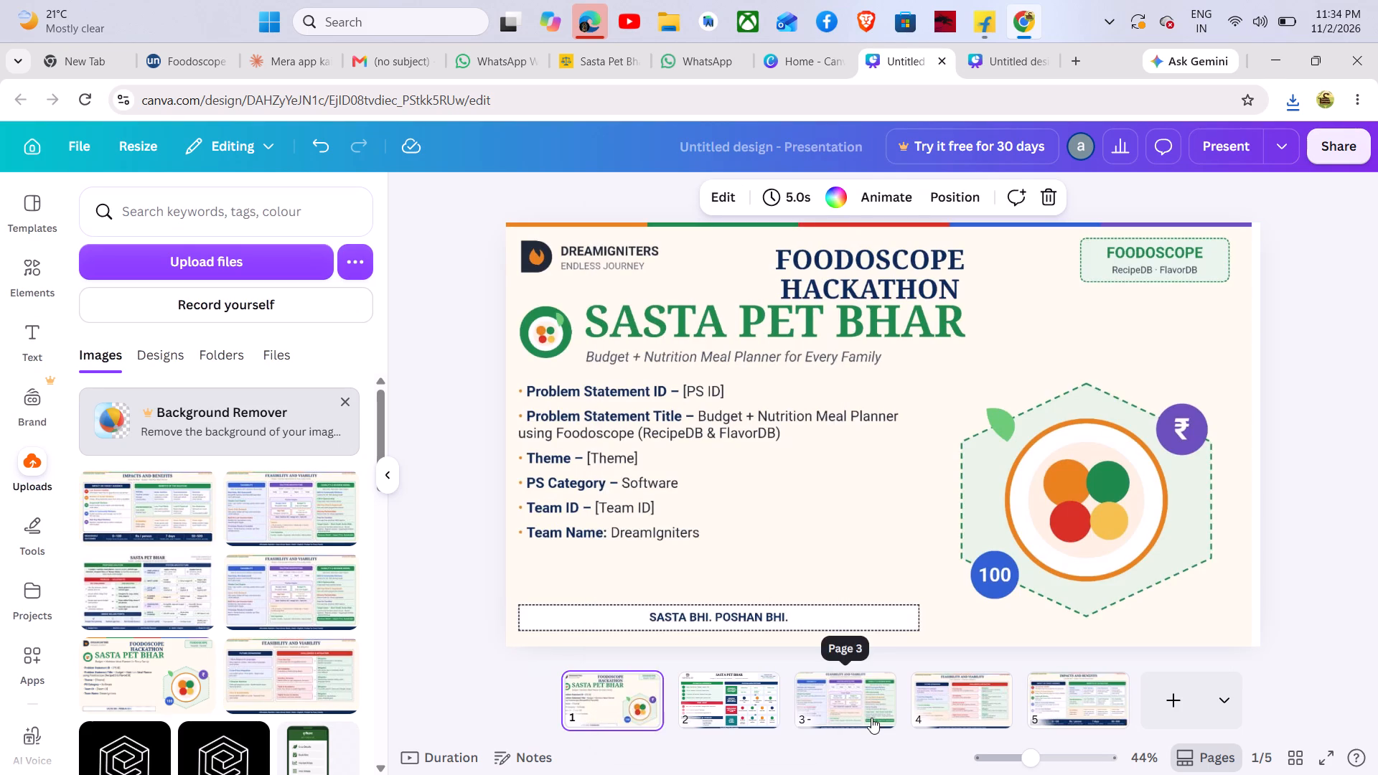
right_click(871, 718)
click(711, 708)
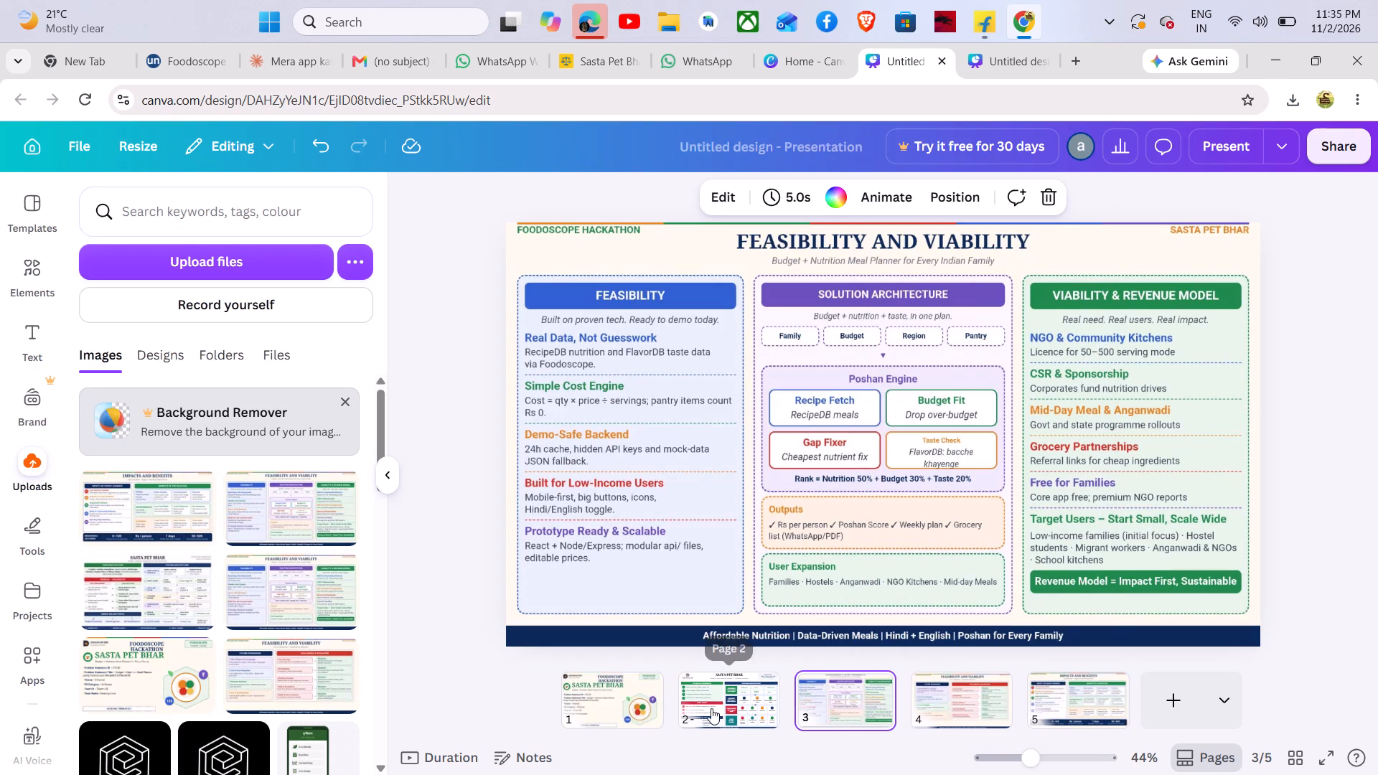
click(743, 713)
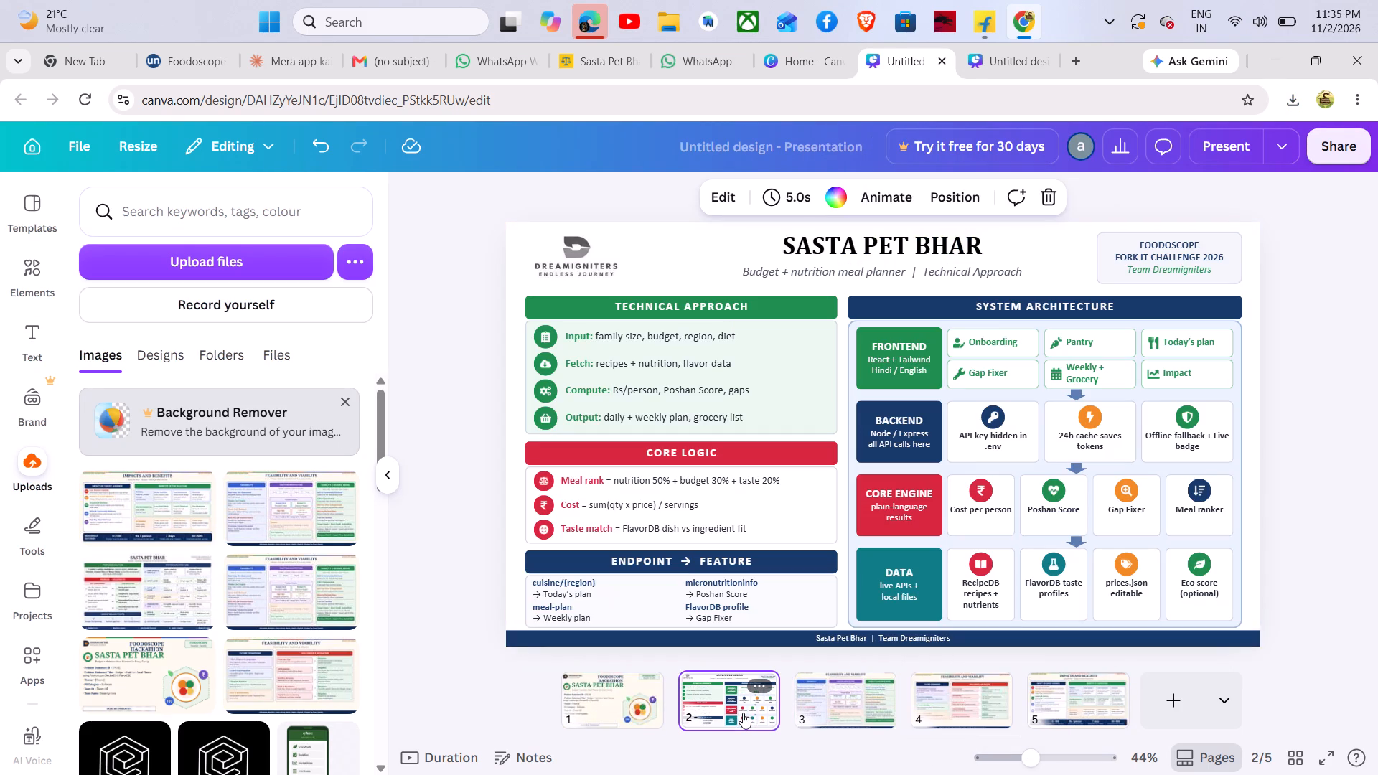
Review the fourth page with Future Expansions and Challenges & Mitigation, and the fifth page with Impacts and Benefits.
click(943, 690)
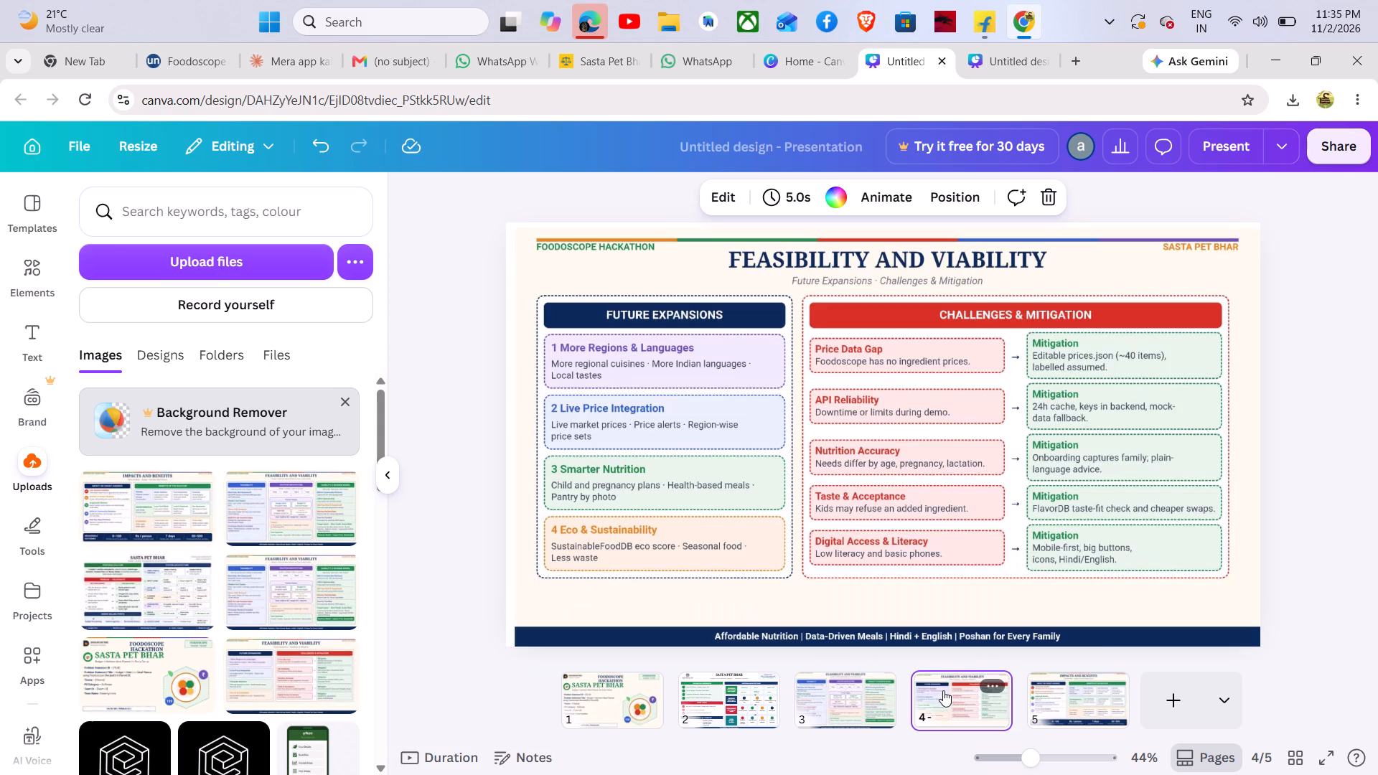
click(1089, 712)
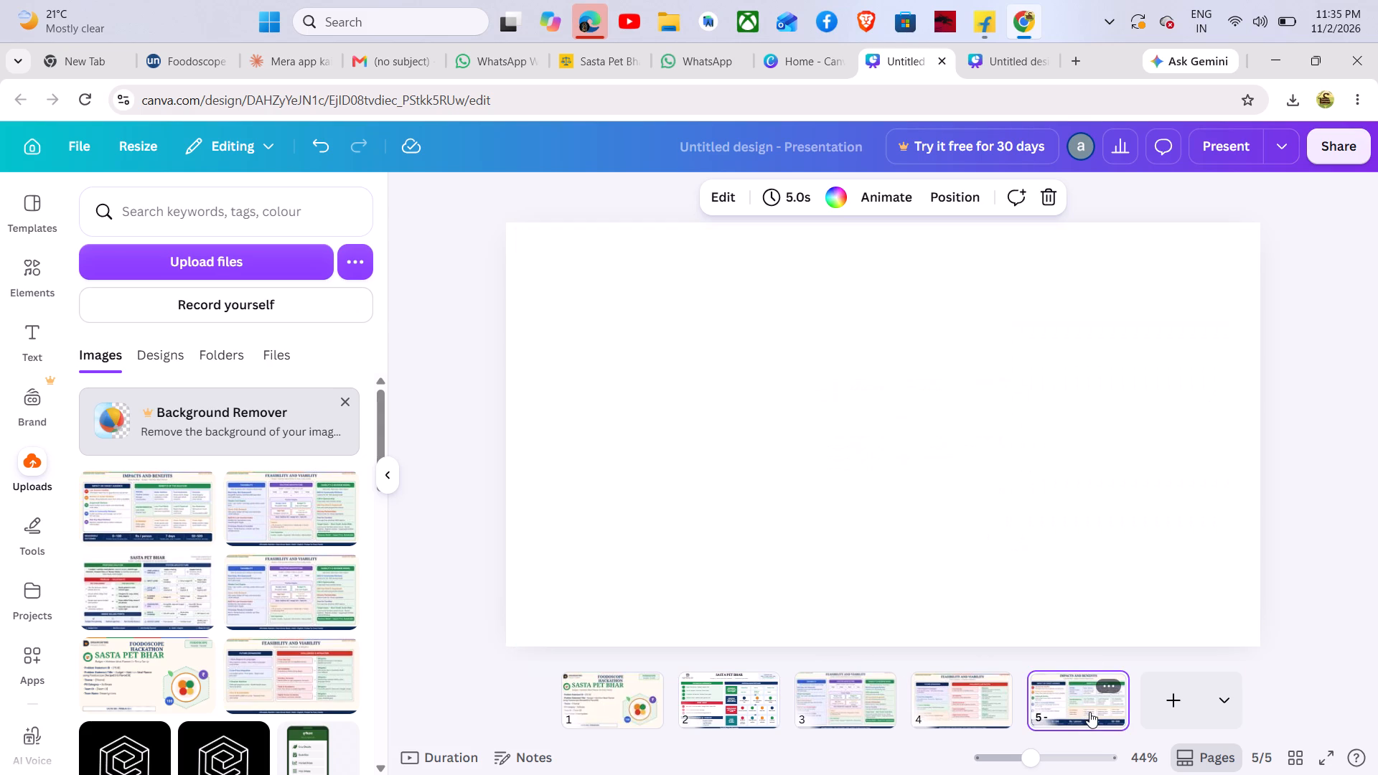
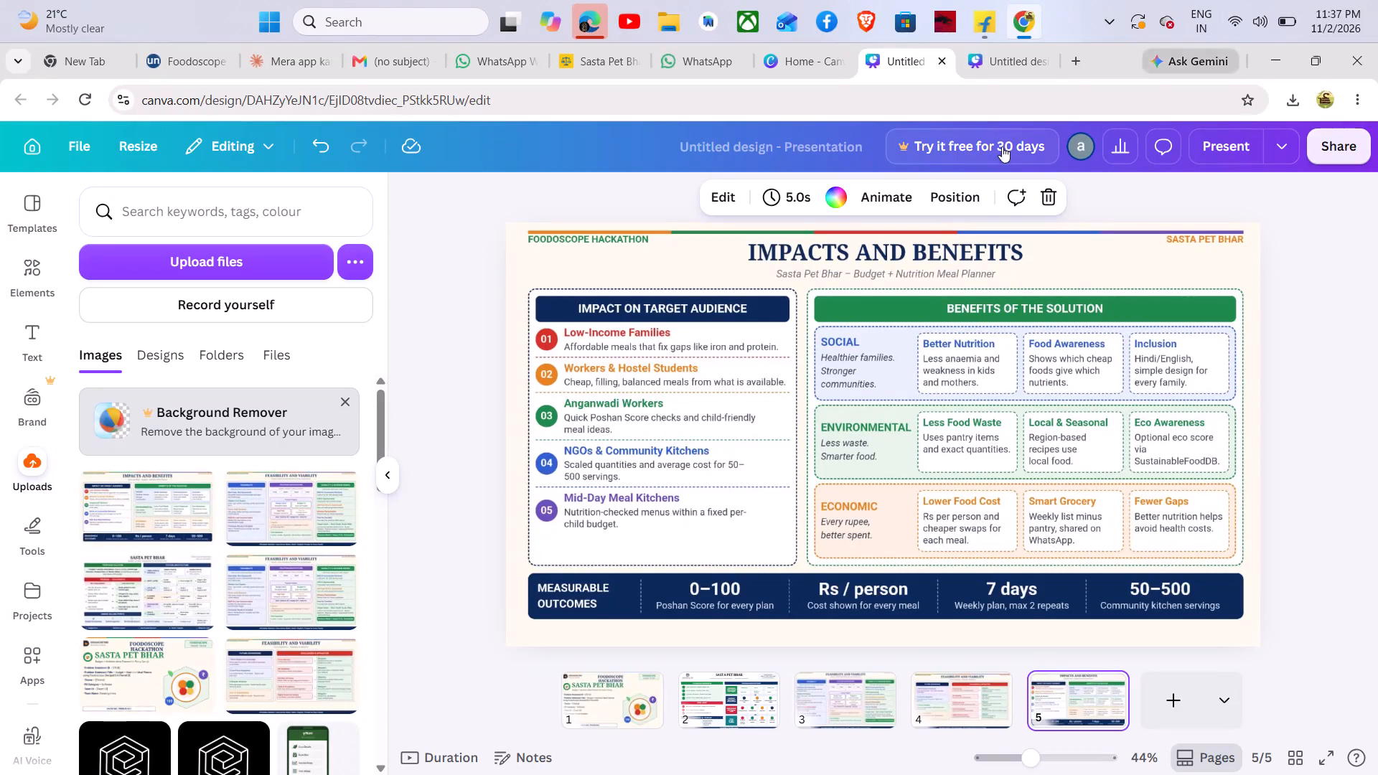
Open the sharing options for the five-page Canva presentation.
click(1347, 165)
click(1334, 153)
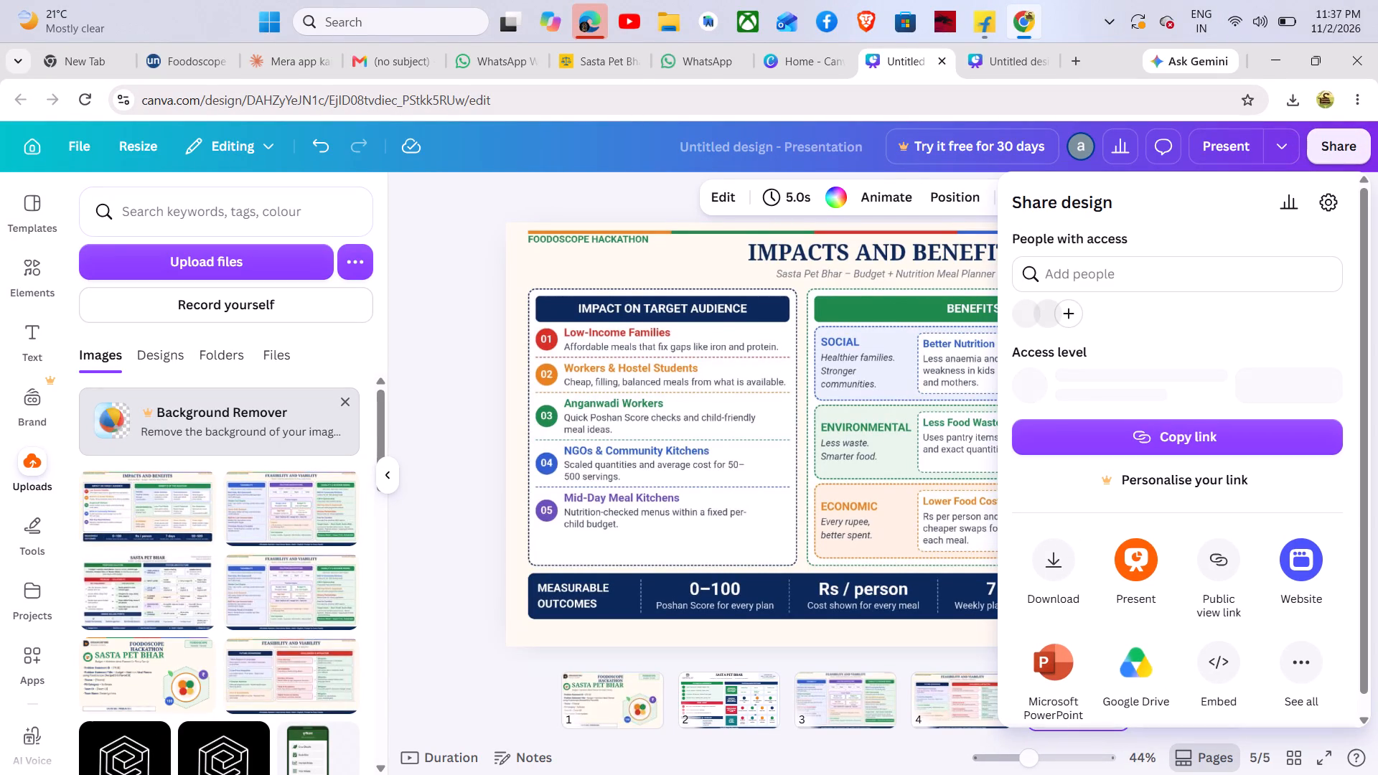
Switch to the Foodoscope hackathon page on Unstop, dismiss the promotional banner and open the Foodoscope Exploration & Ideation submission form.
click(210, 67)
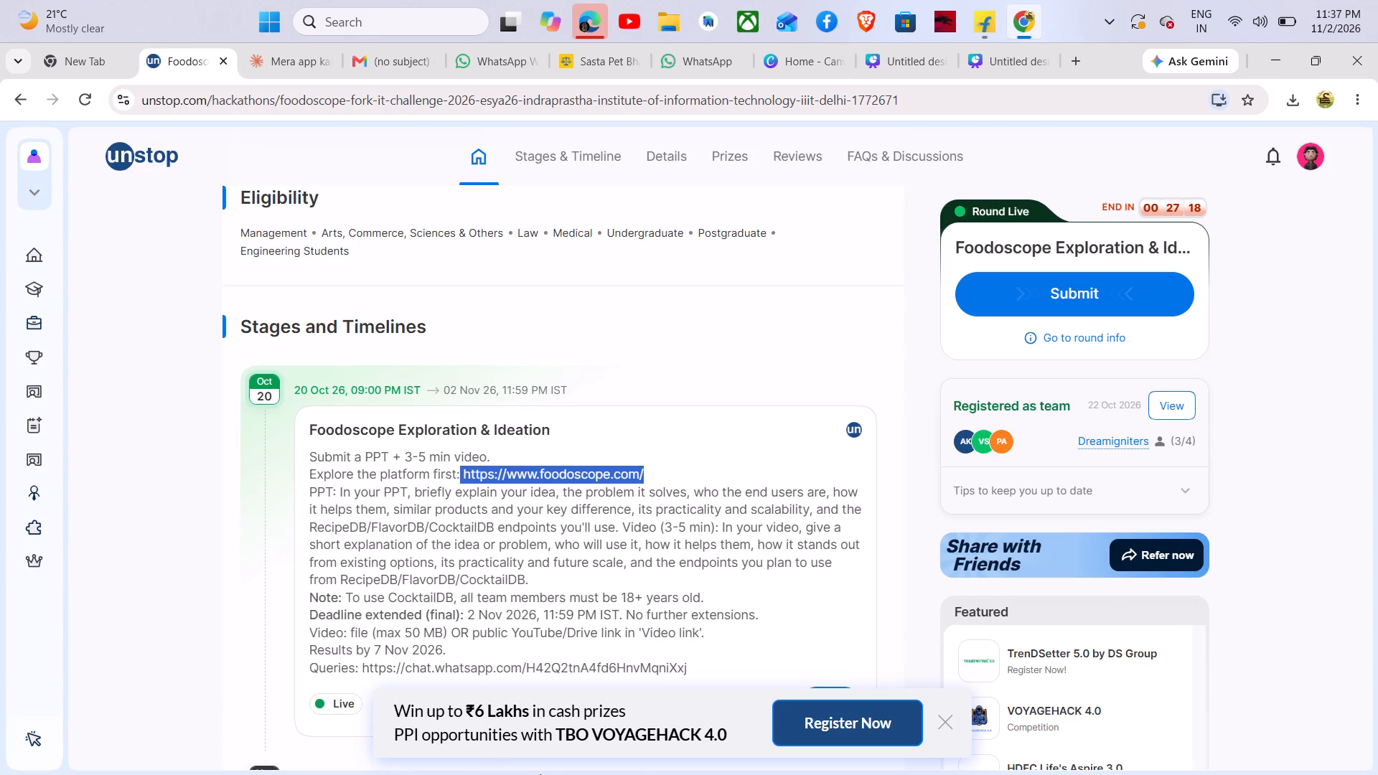
click(940, 729)
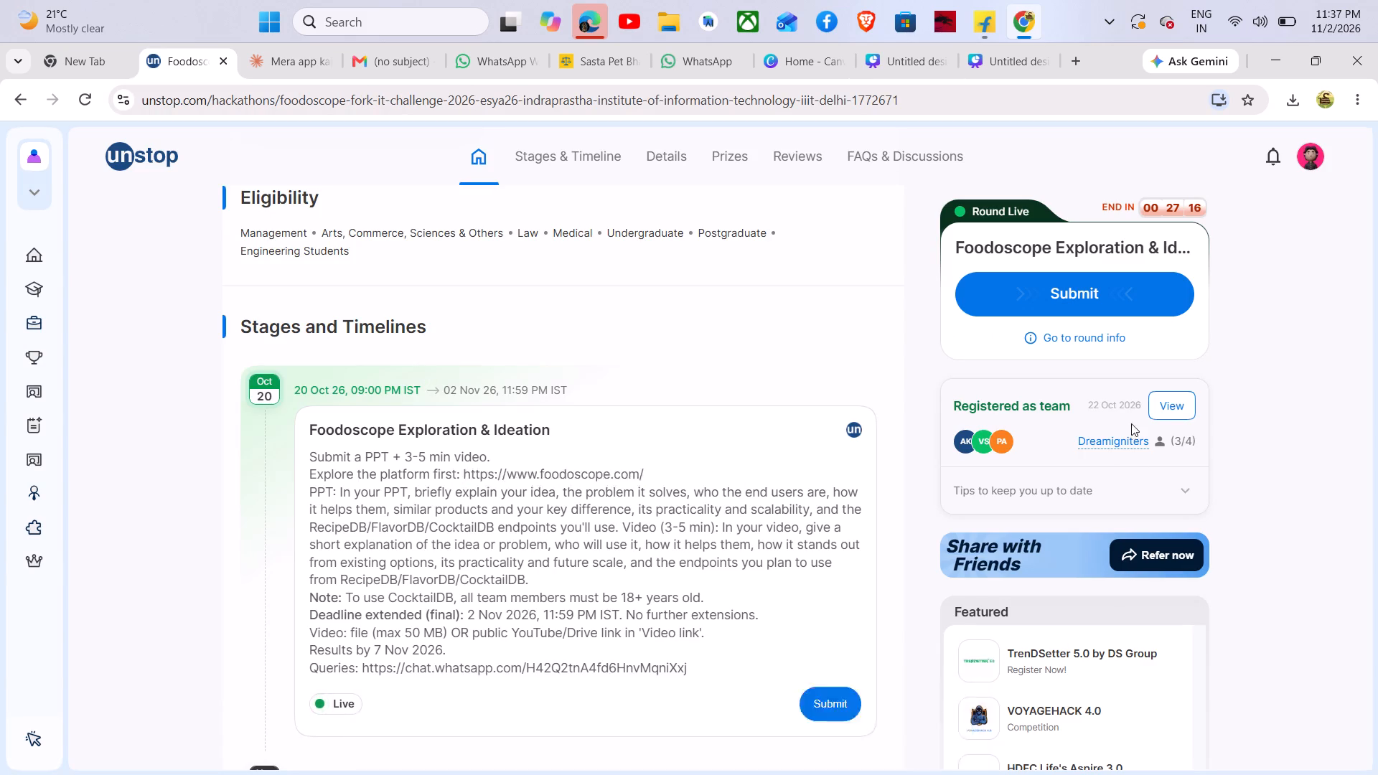
click(1092, 314)
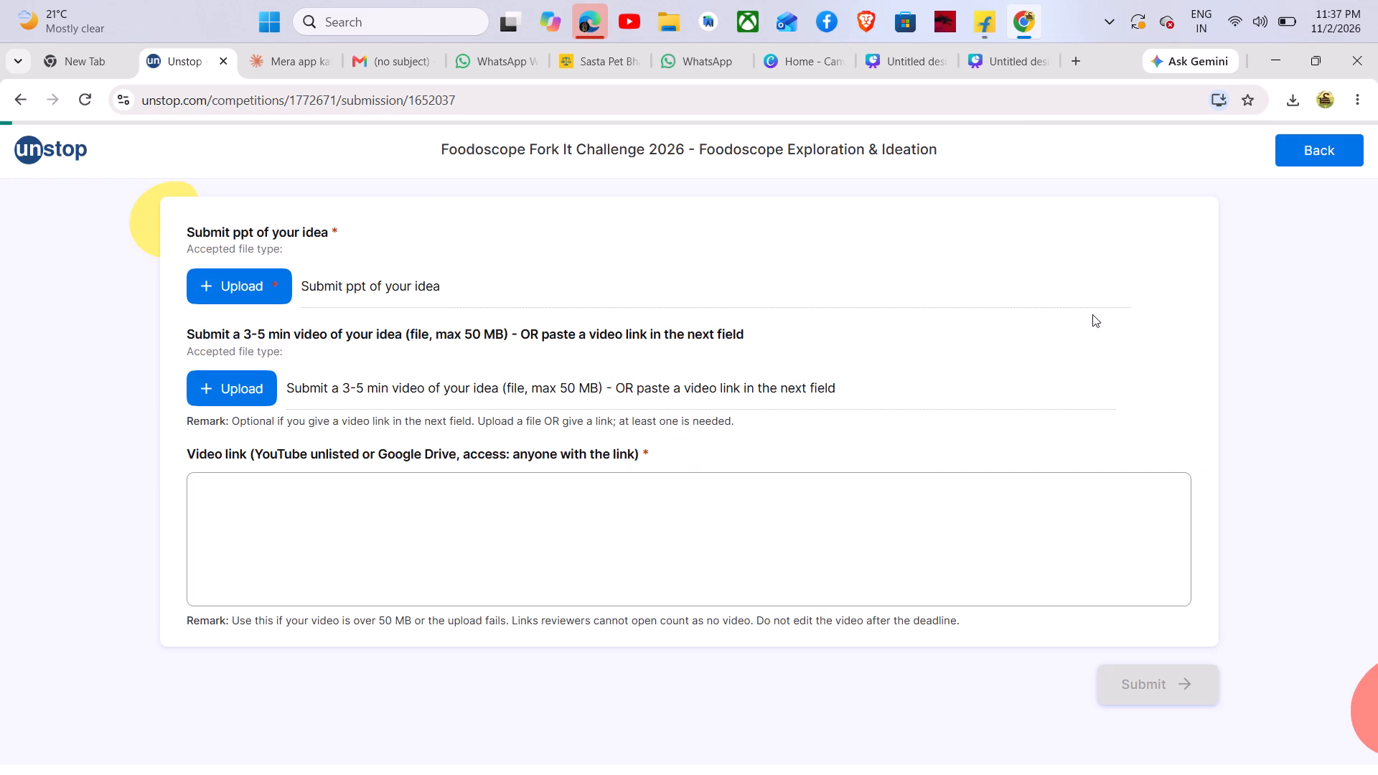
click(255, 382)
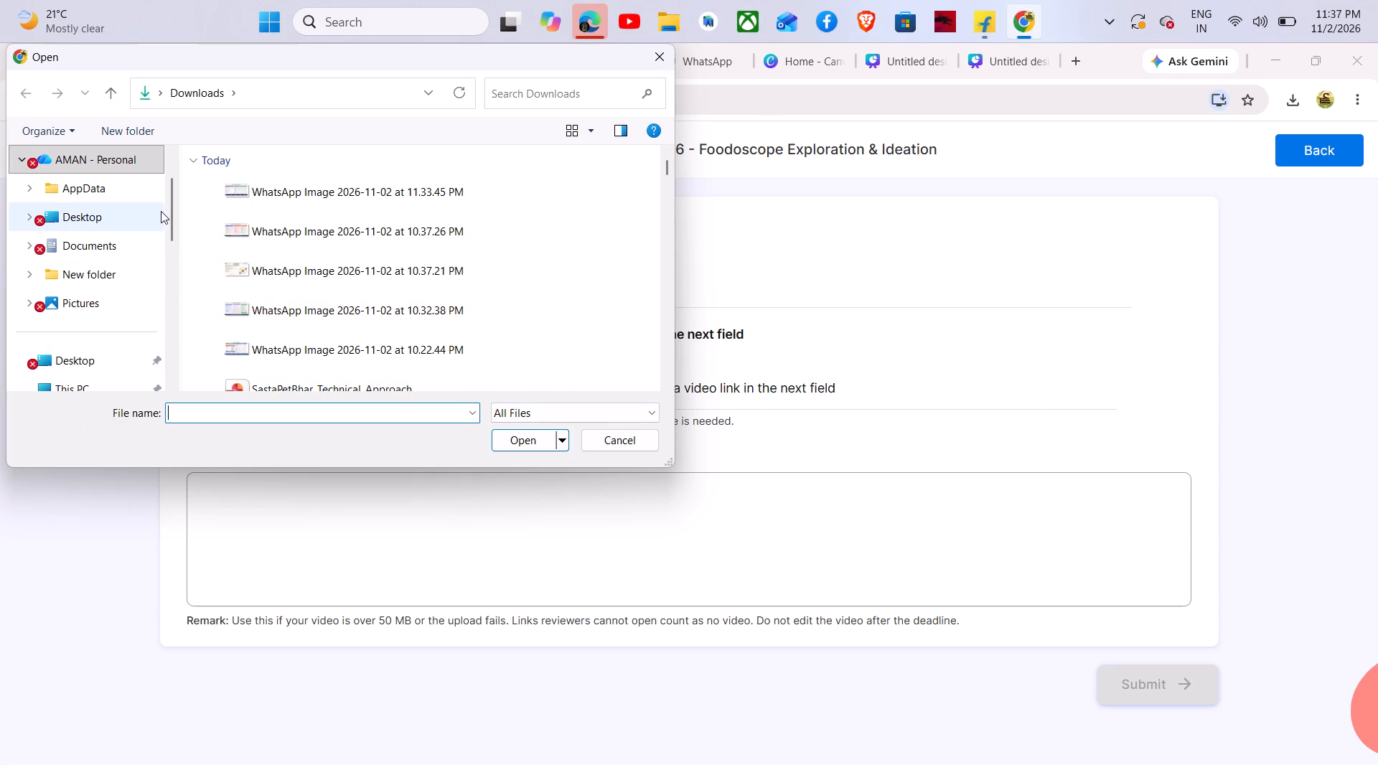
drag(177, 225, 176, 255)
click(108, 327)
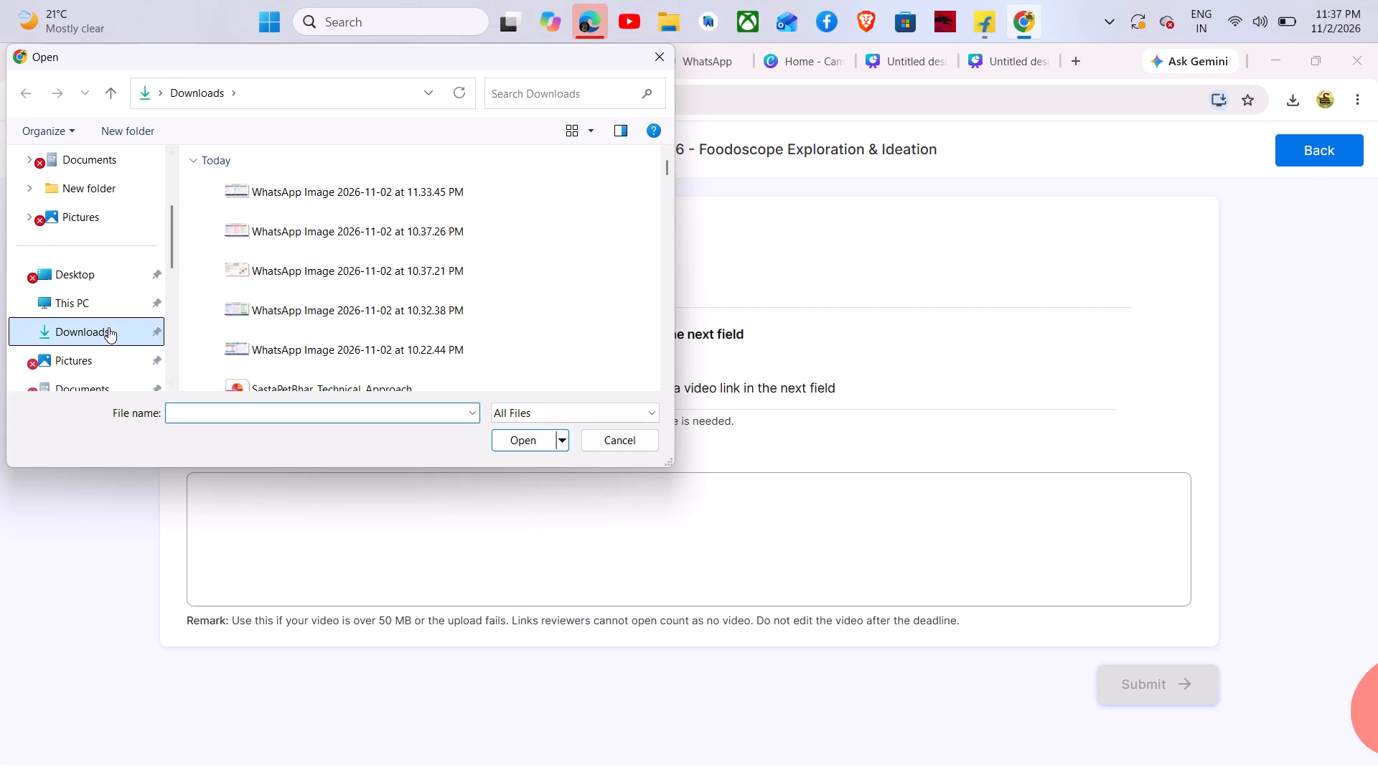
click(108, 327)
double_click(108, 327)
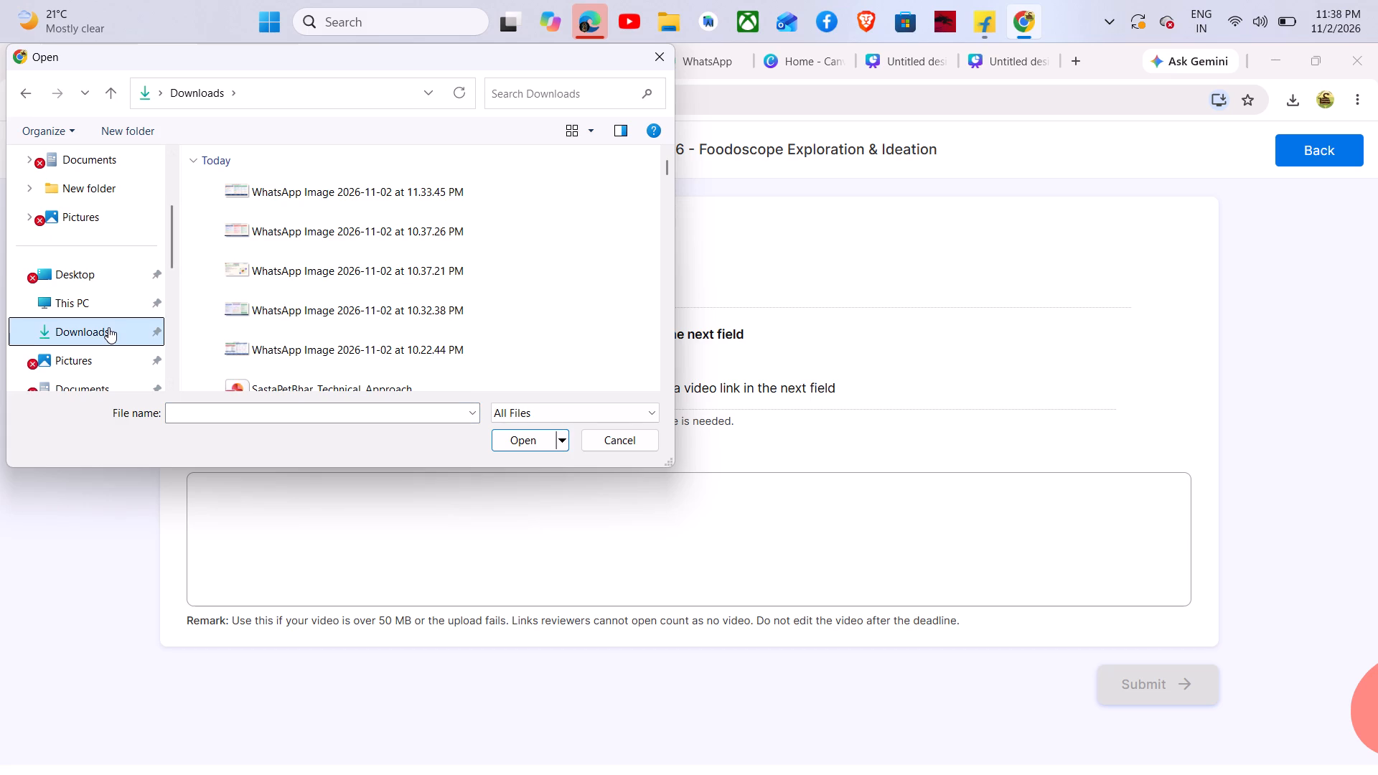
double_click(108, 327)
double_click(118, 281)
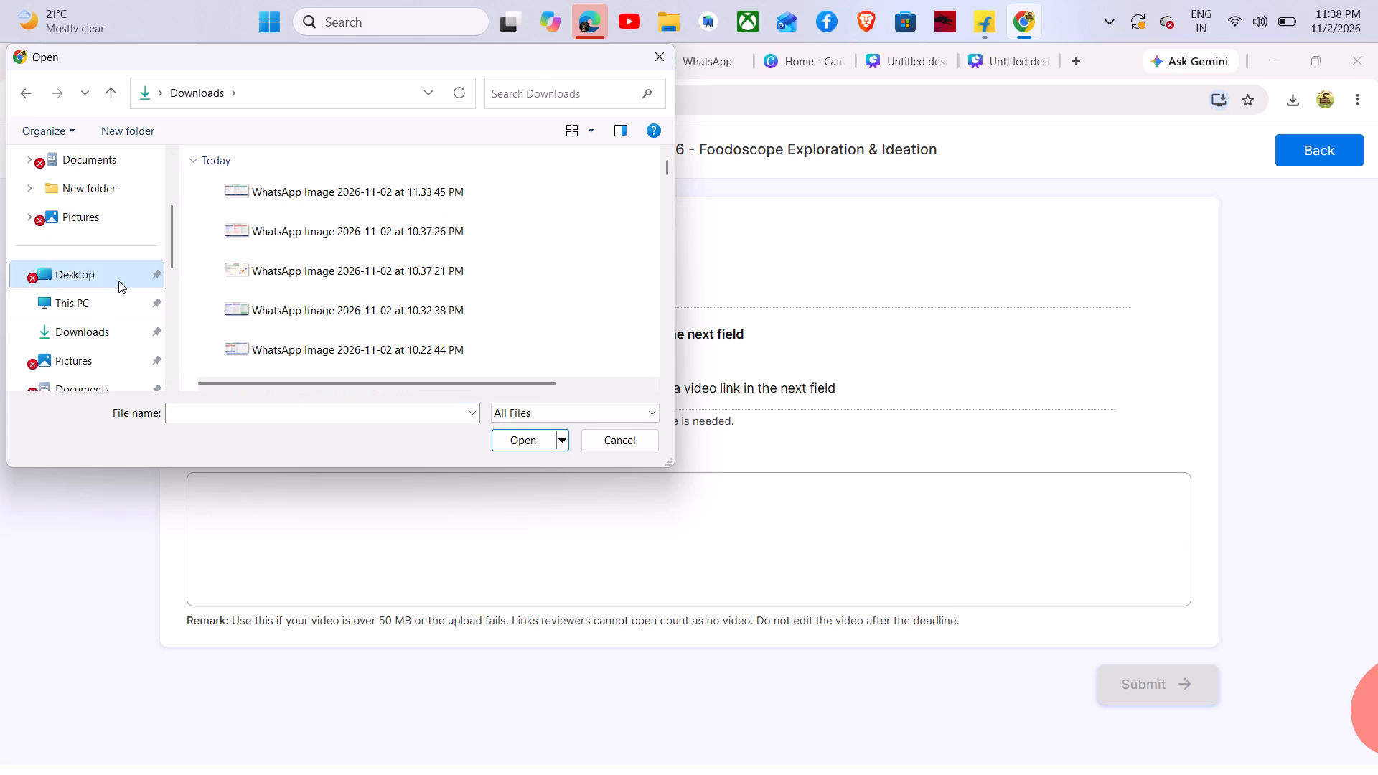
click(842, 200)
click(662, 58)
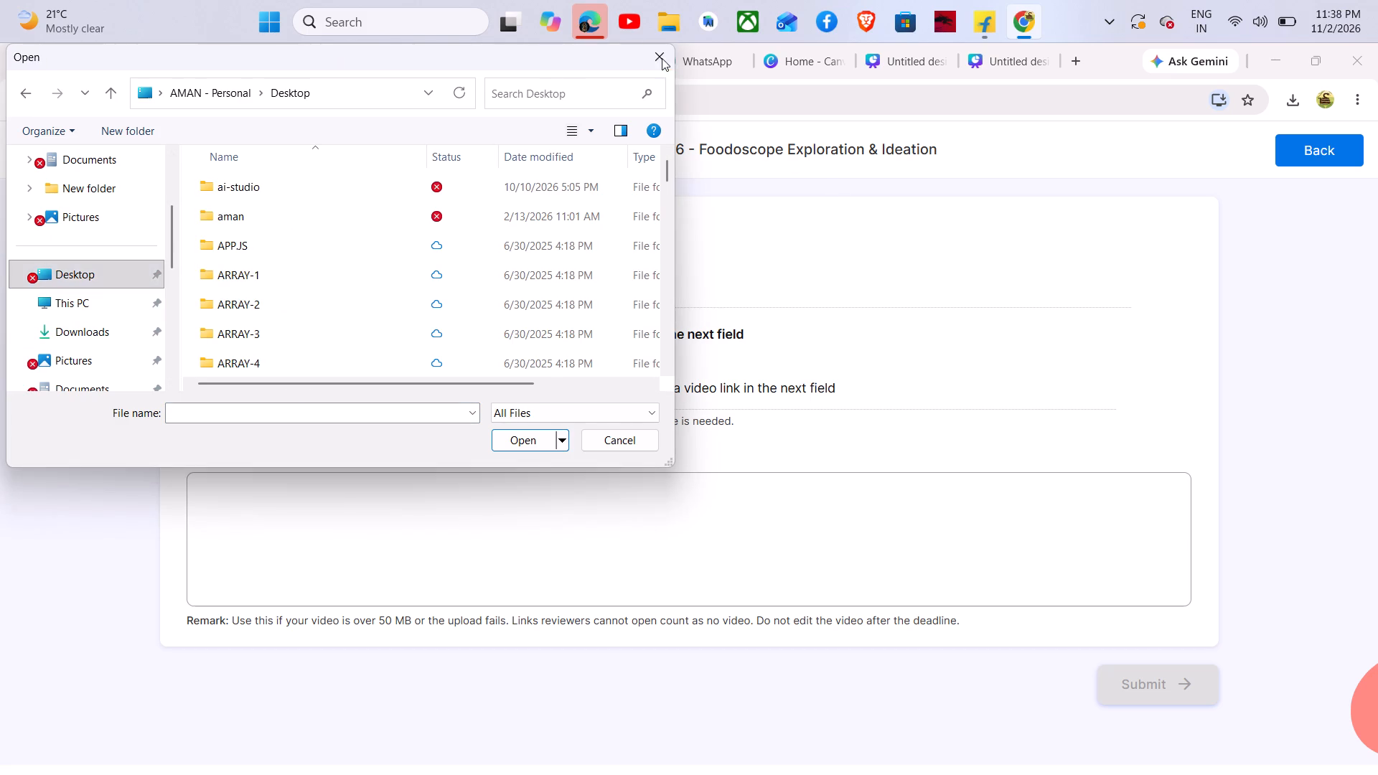
Return to the five-page Canva presentation and download all its pages as a standard digital PDF.
click(1003, 71)
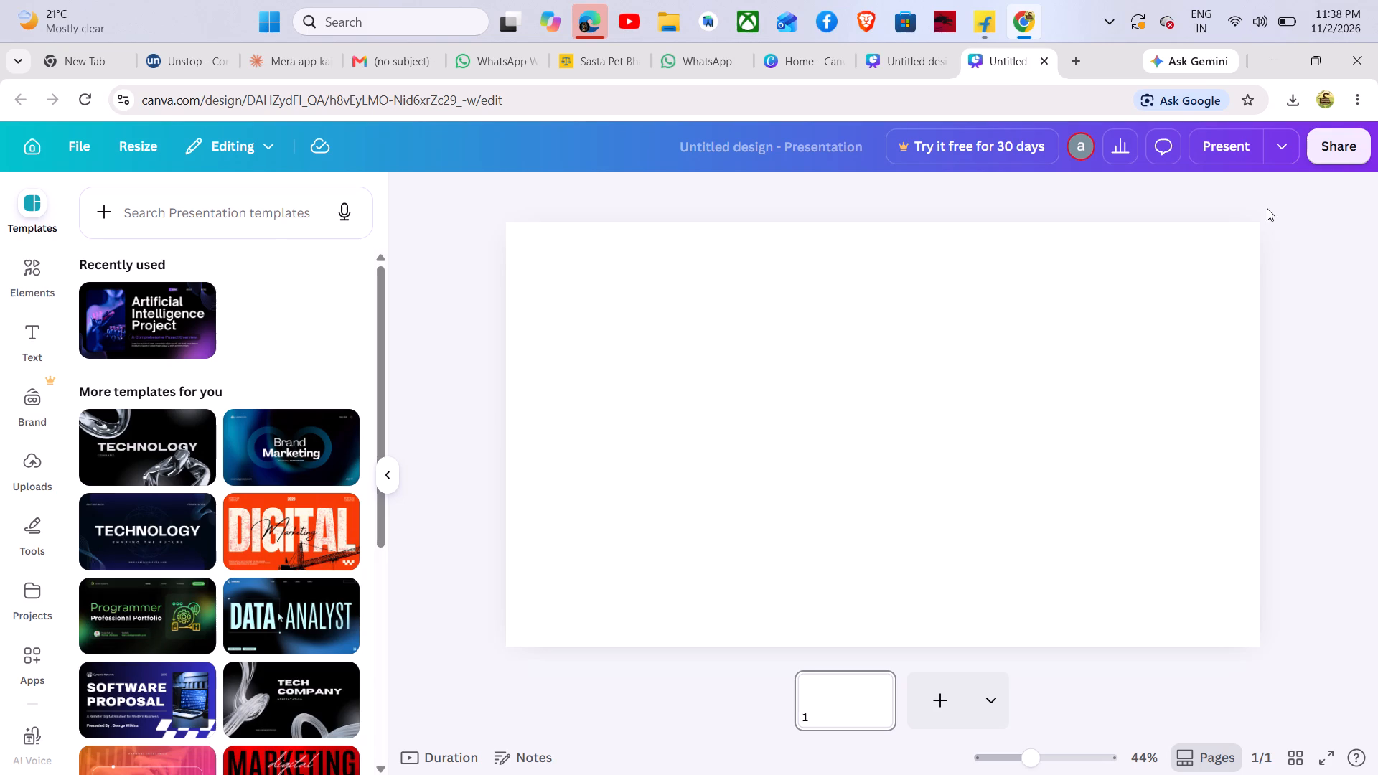
click(901, 65)
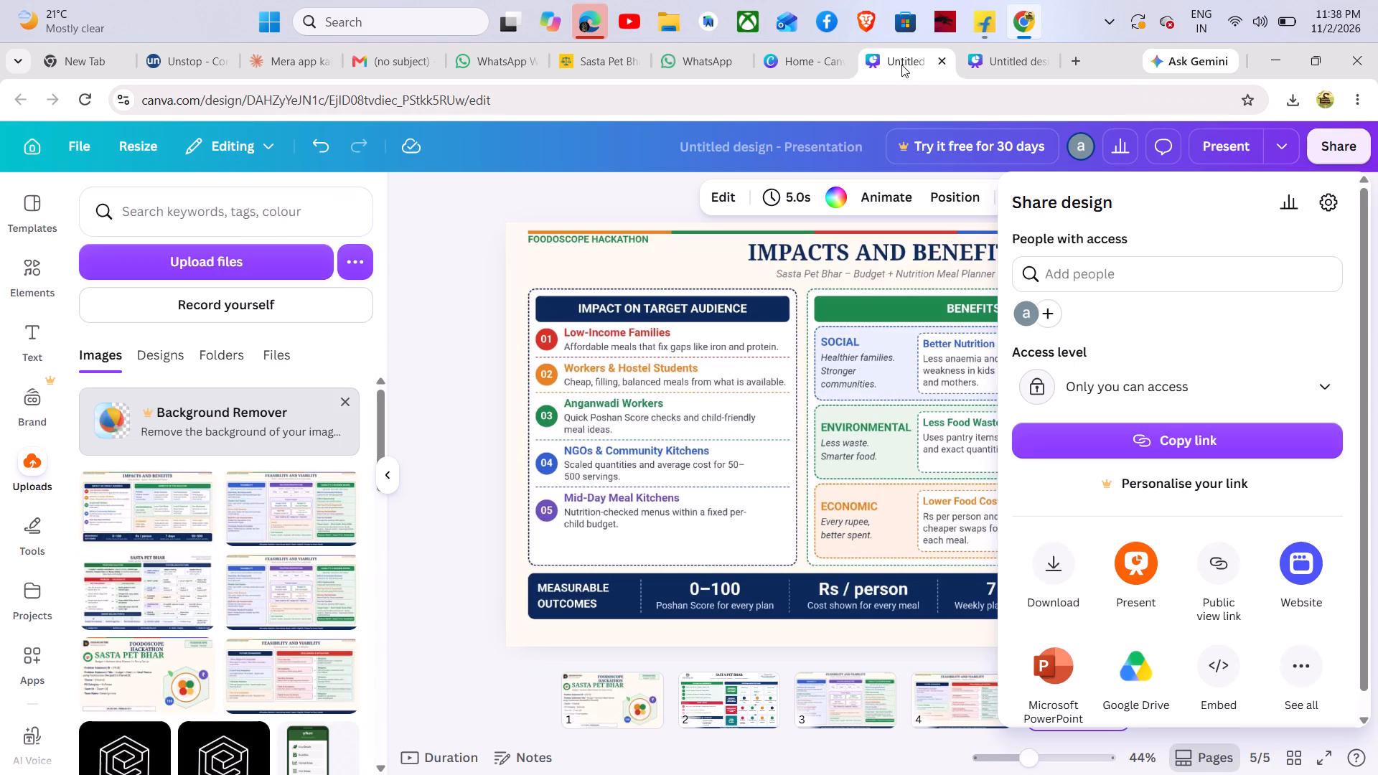
click(1089, 572)
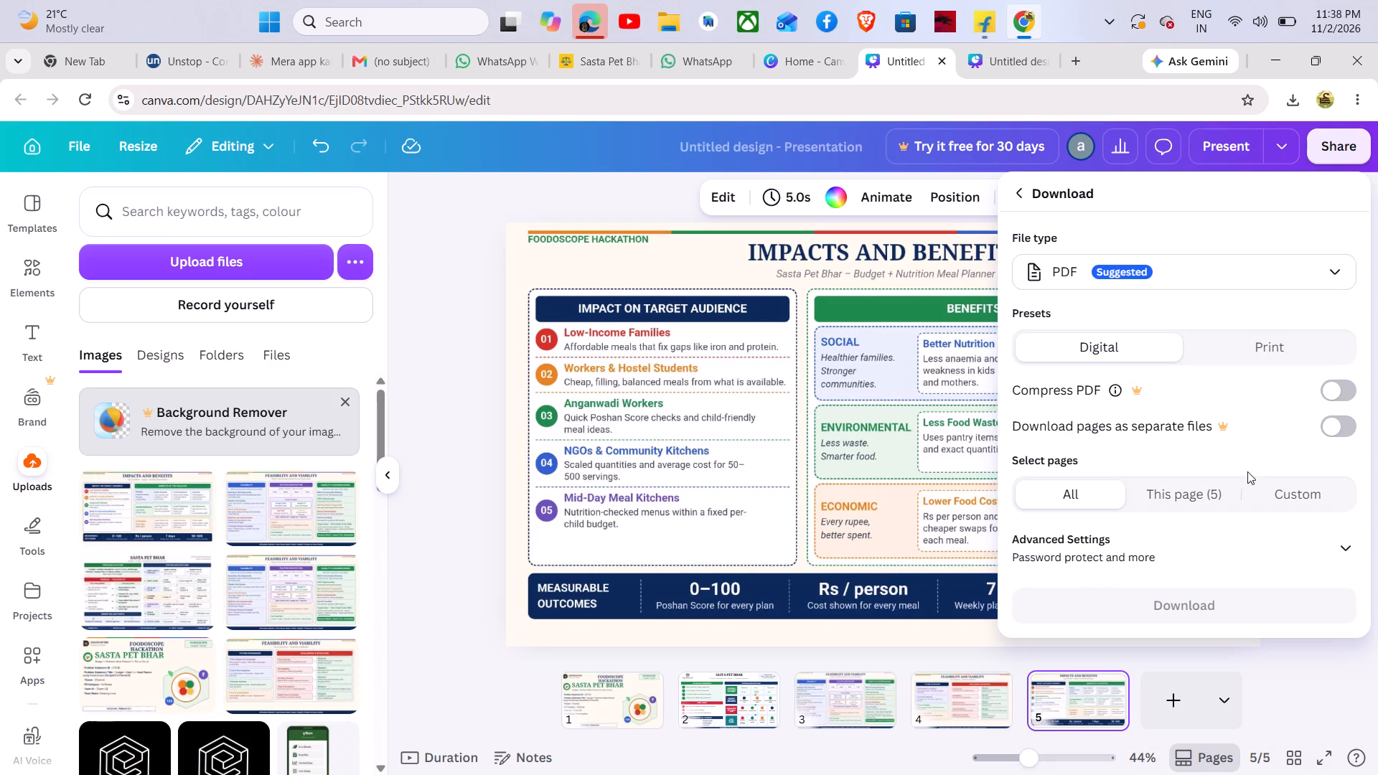
click(1148, 590)
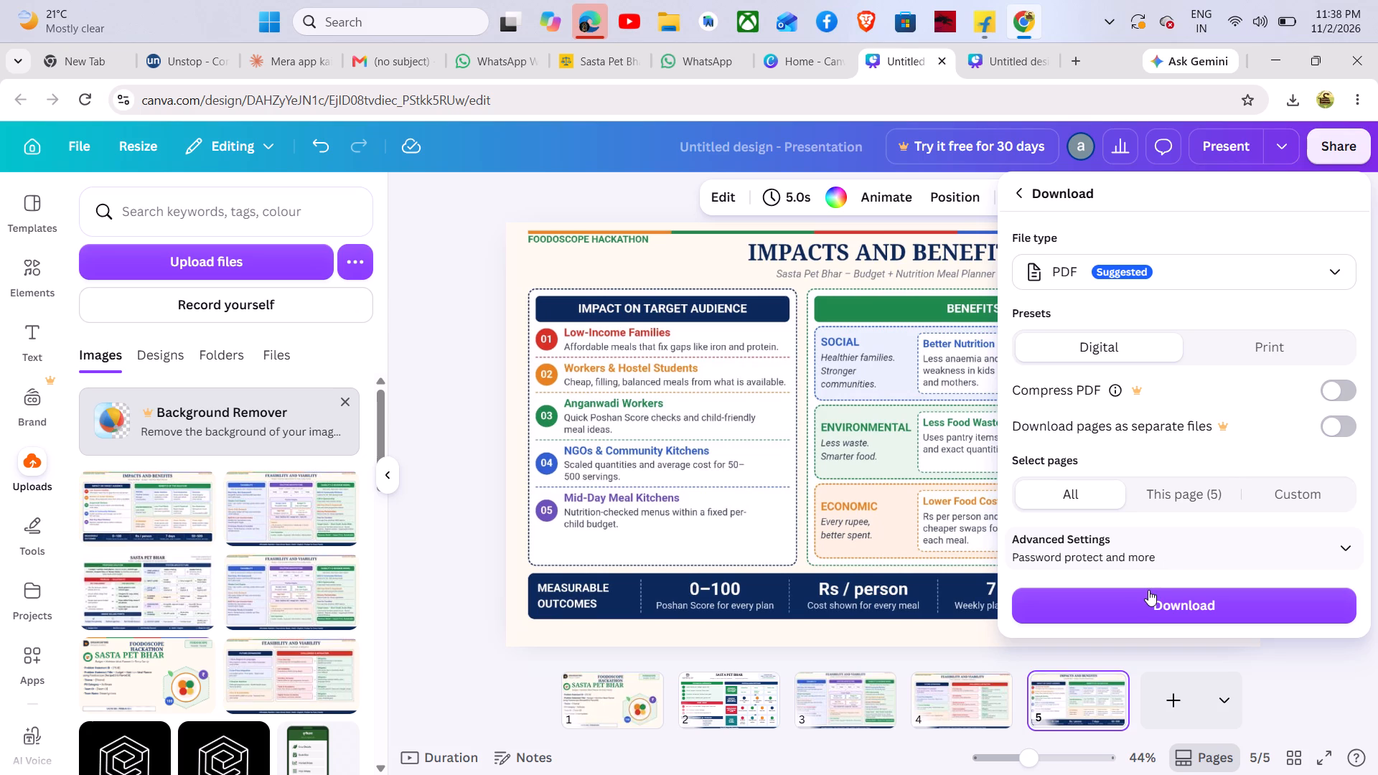
click(1146, 607)
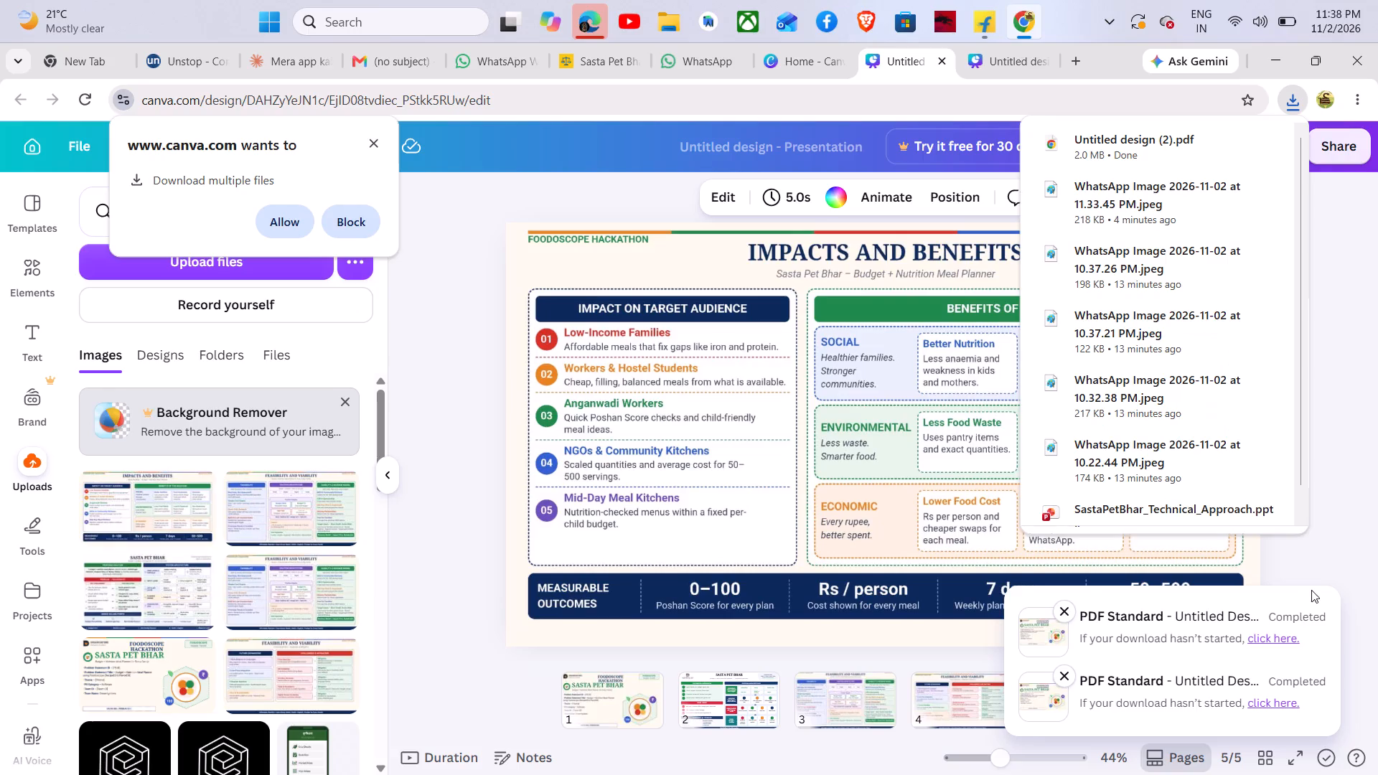
Restart the presentation's PDF download from its completion notice and allow the Canva site to download multiple files.
click(1281, 635)
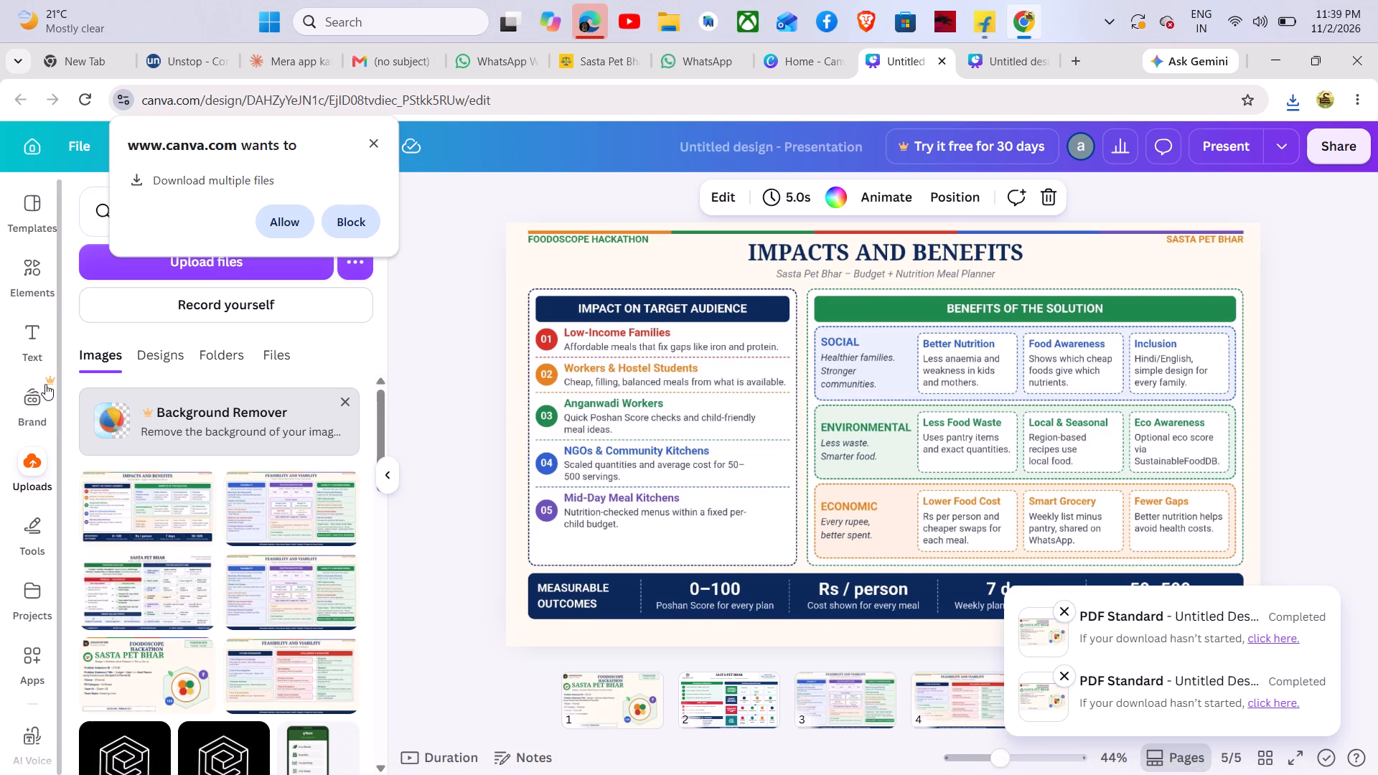
click(294, 225)
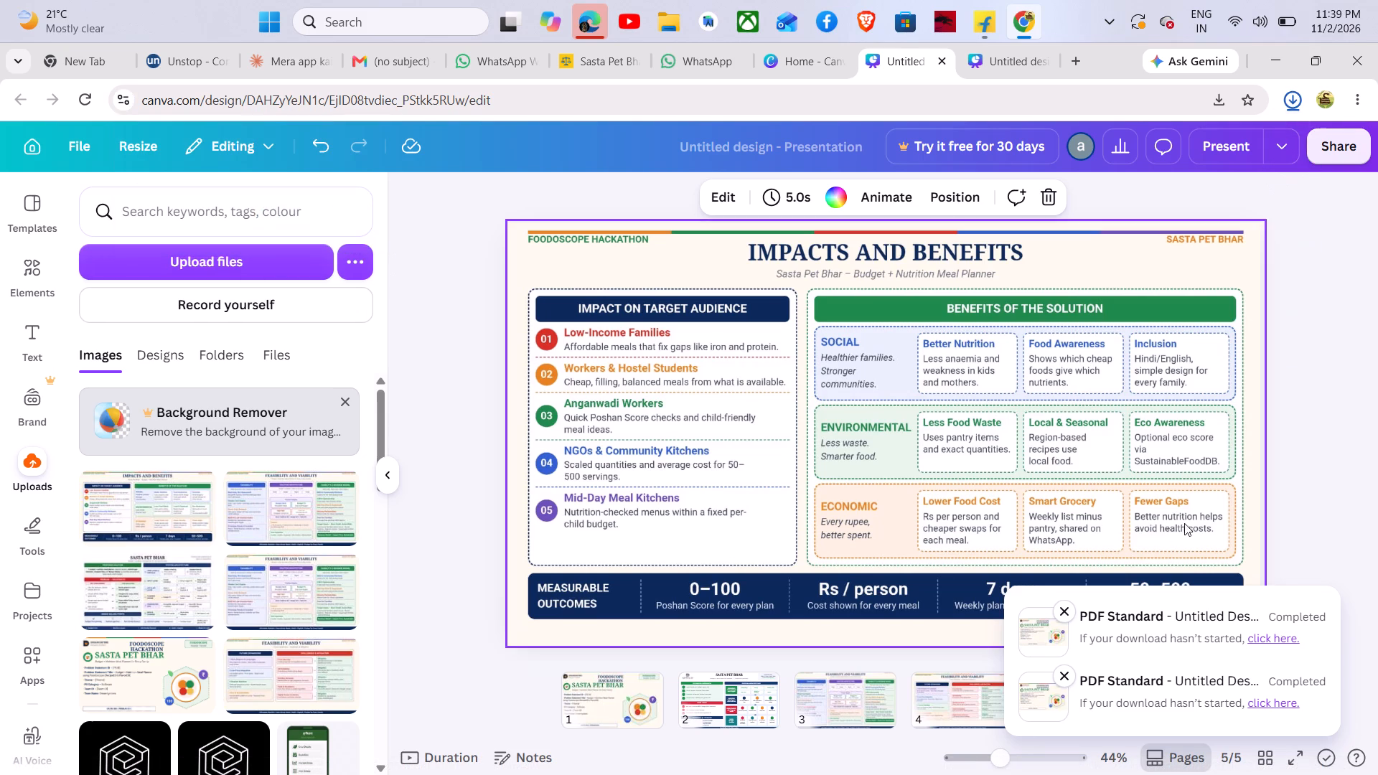
click(1307, 644)
double_click(1300, 643)
double_click(1289, 642)
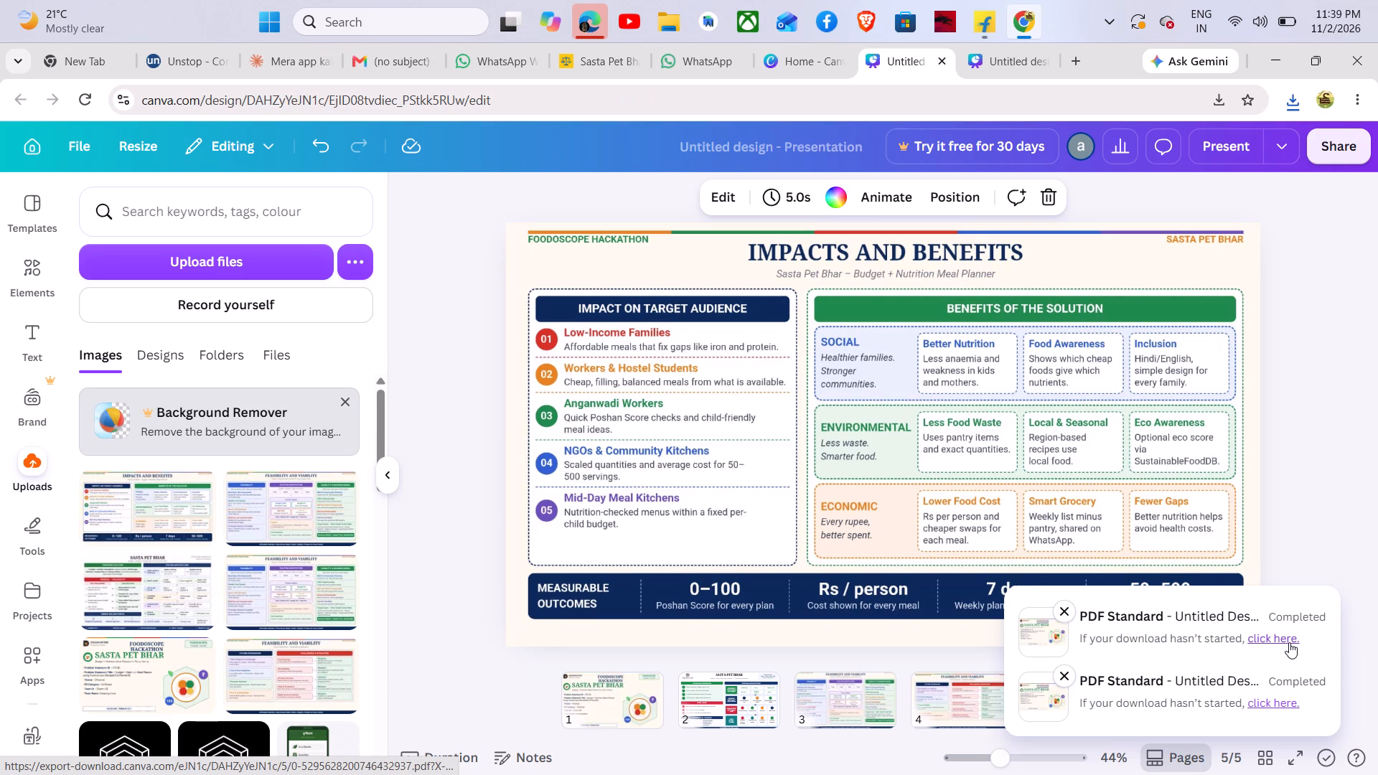
right_click(1286, 646)
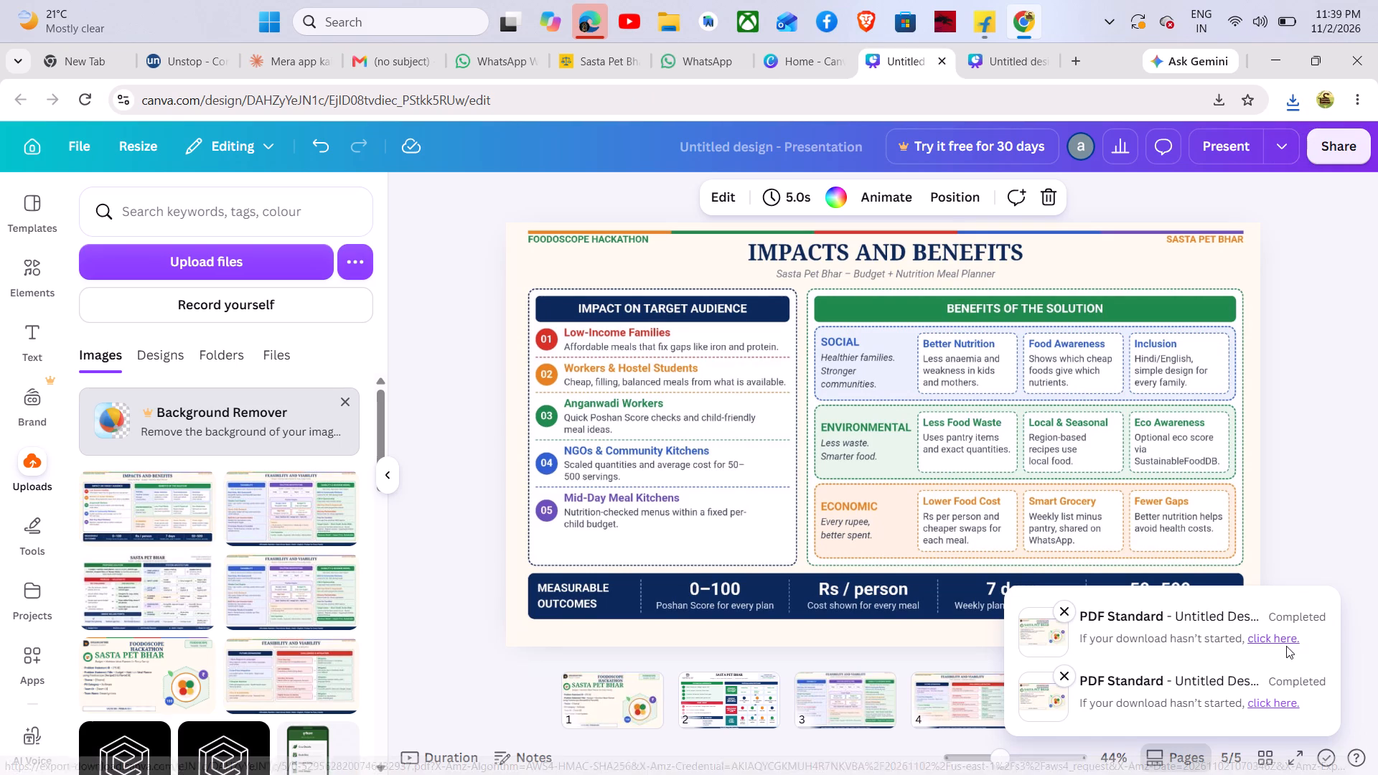
right_click(1286, 646)
click(1281, 639)
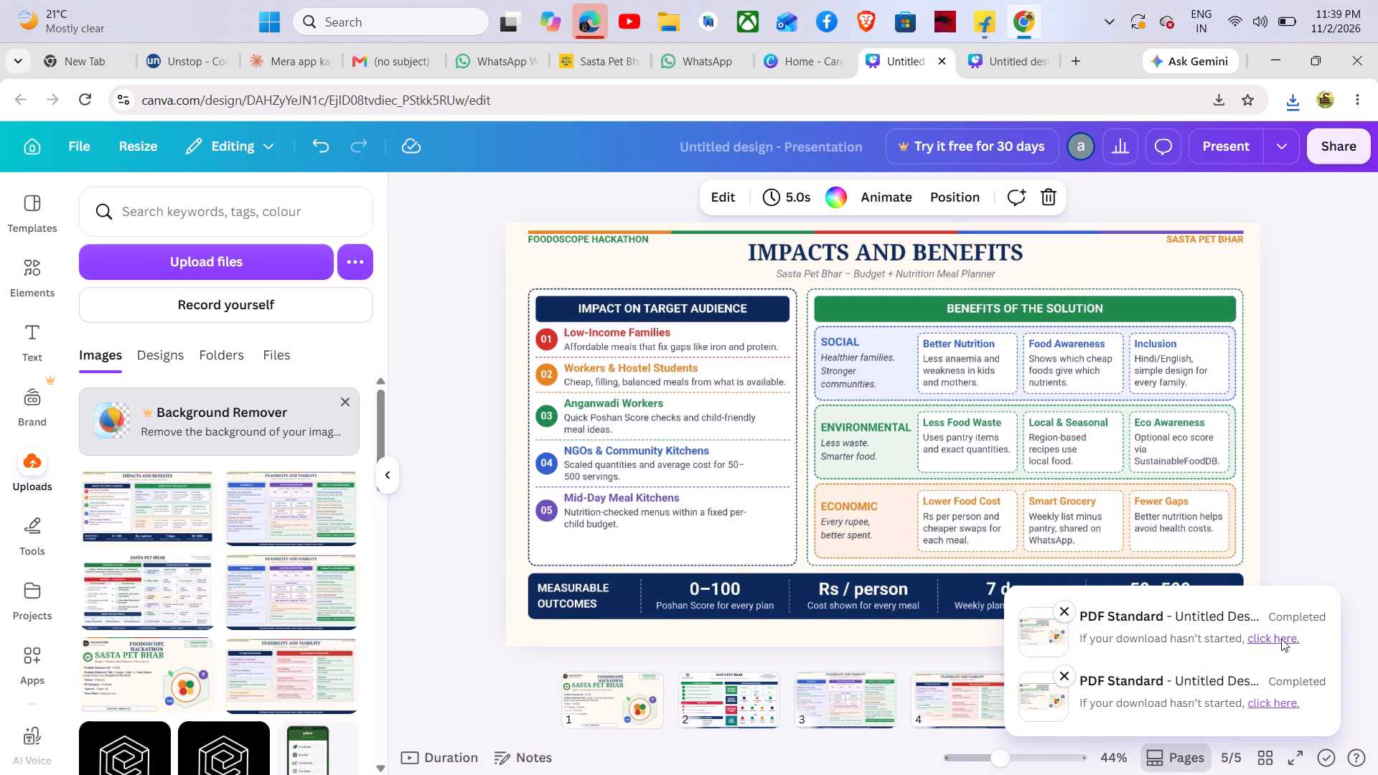
right_click(1281, 639)
right_click(1281, 639)
double_click(1281, 639)
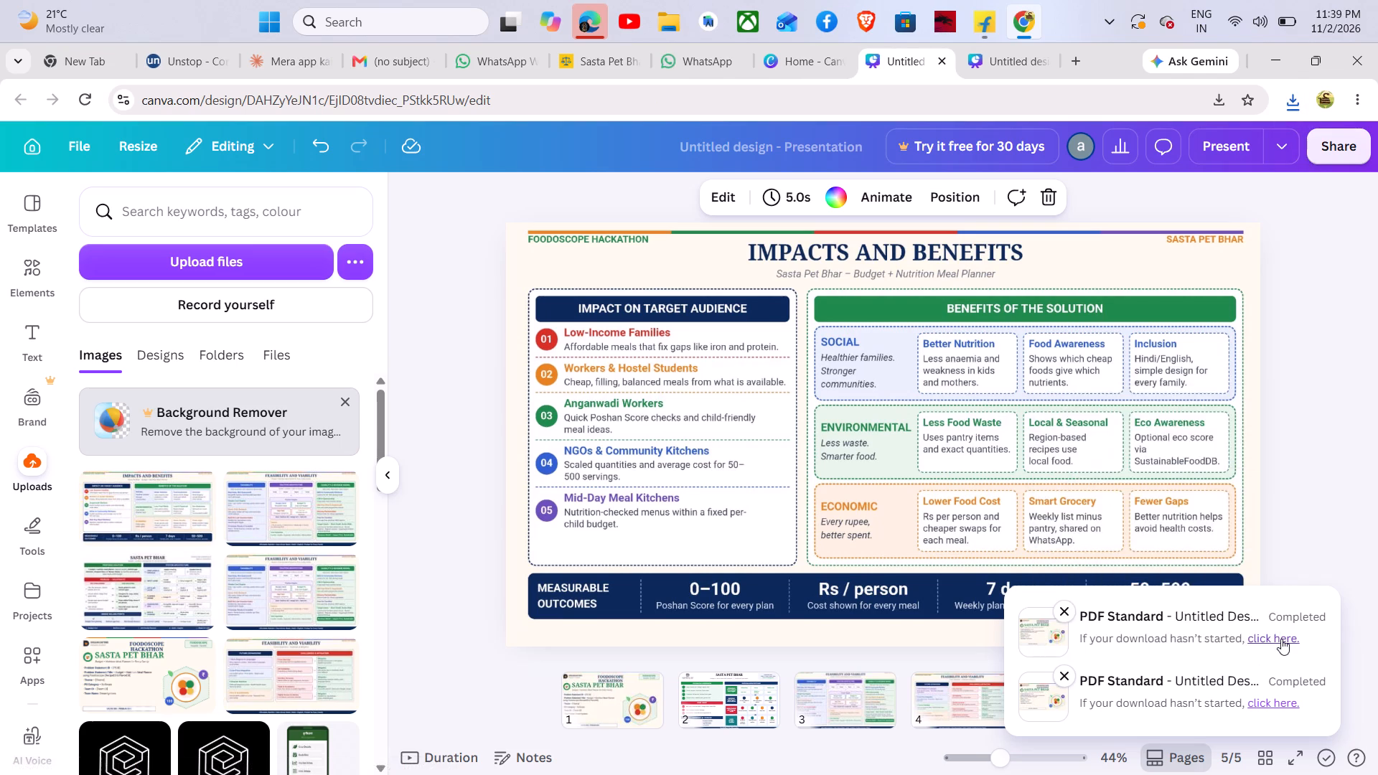
Locate the newest download in the Downloads folder and open the PDF Untitled design (7).
click(1292, 110)
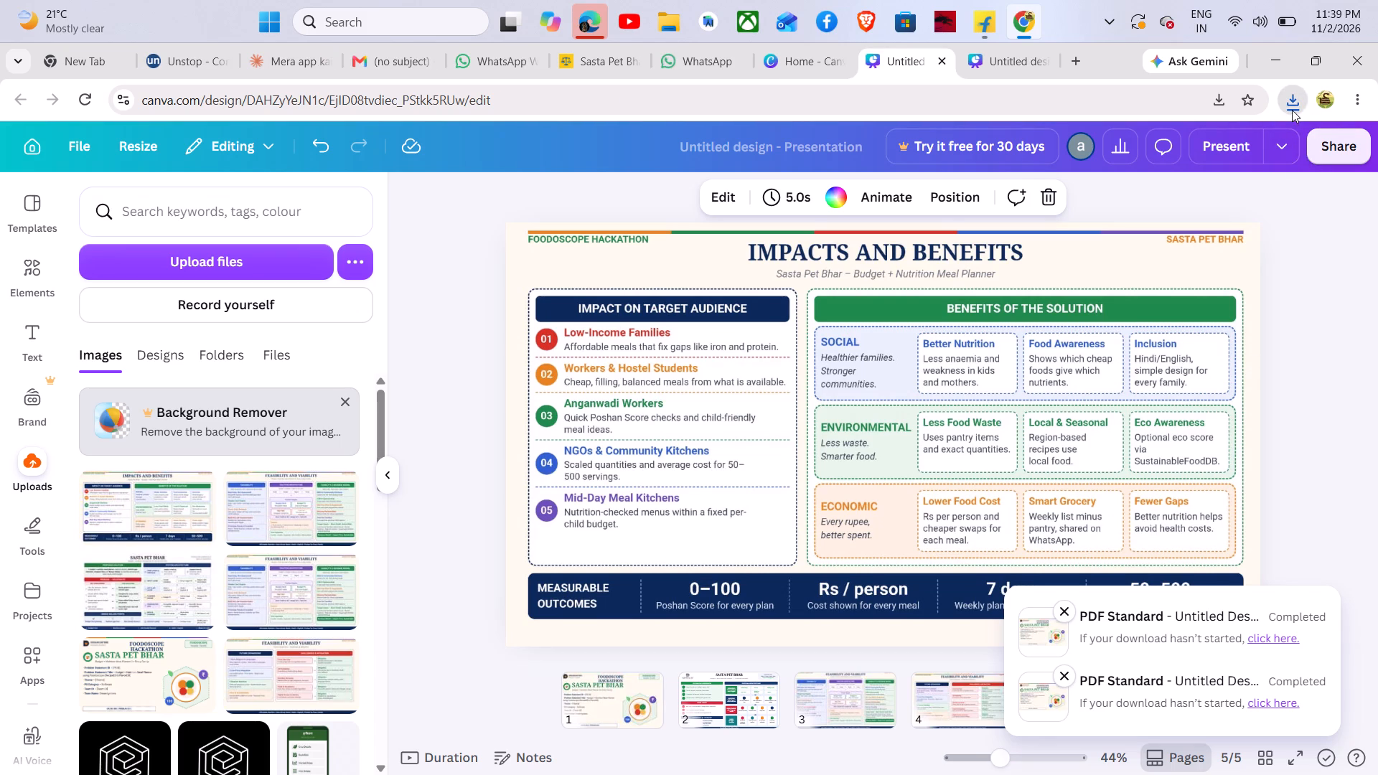
double_click(1219, 190)
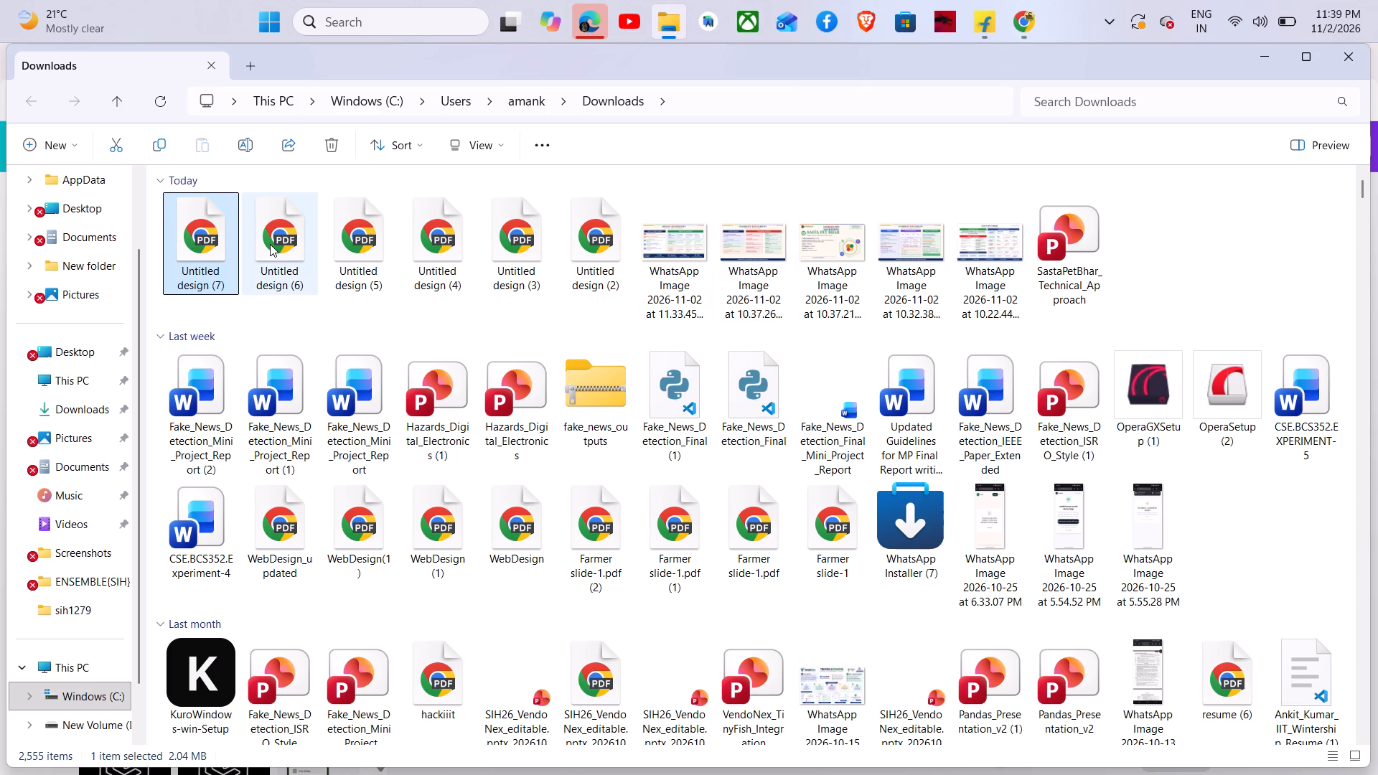
triple_click(215, 246)
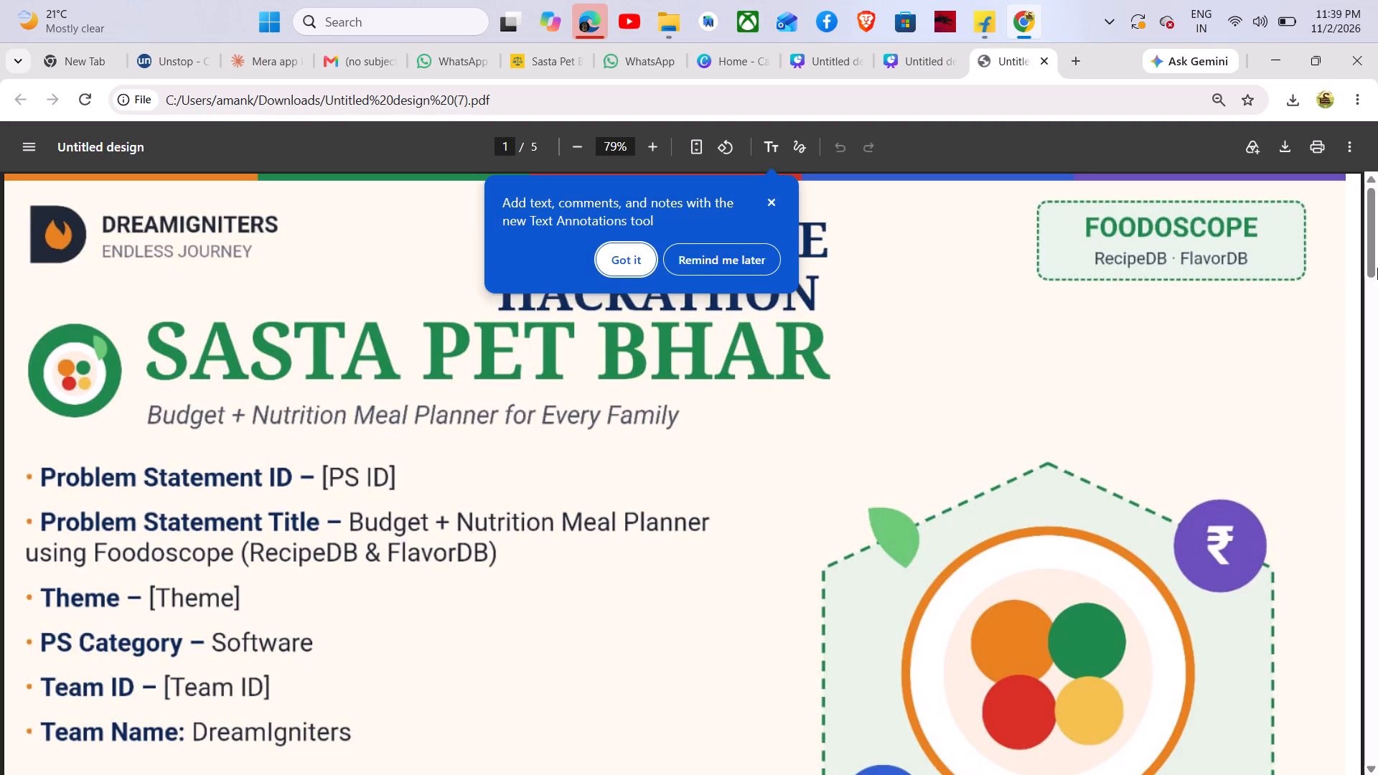
drag(1377, 259, 1340, 414)
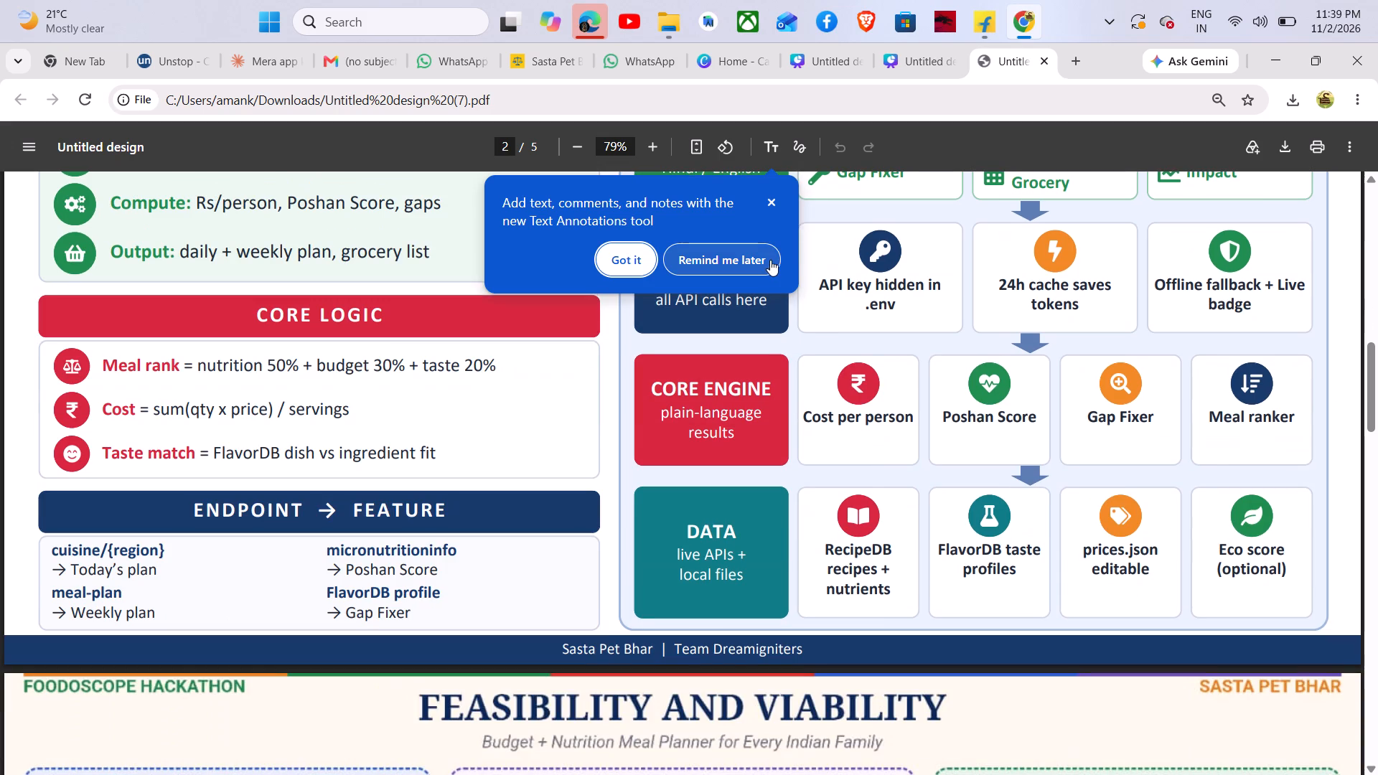
click(766, 260)
drag(1377, 394, 1349, 471)
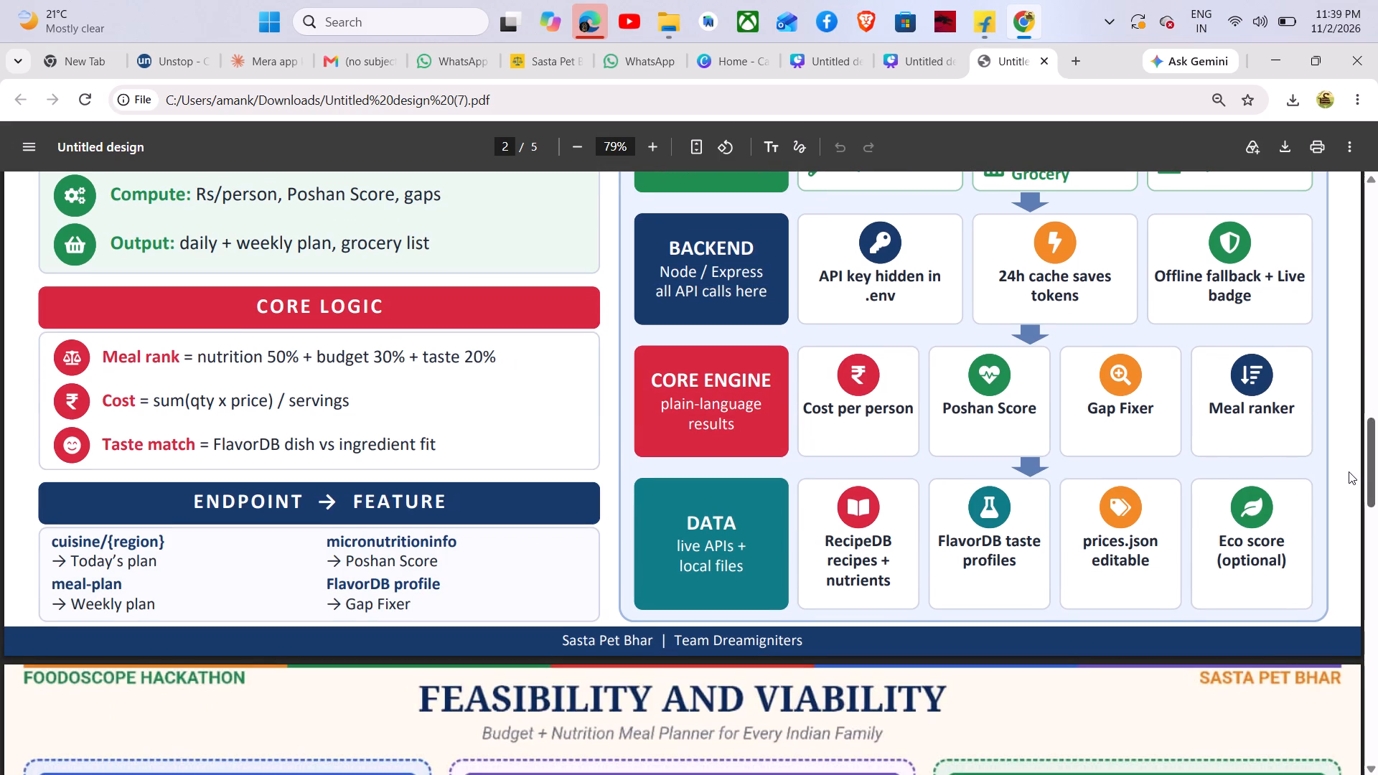
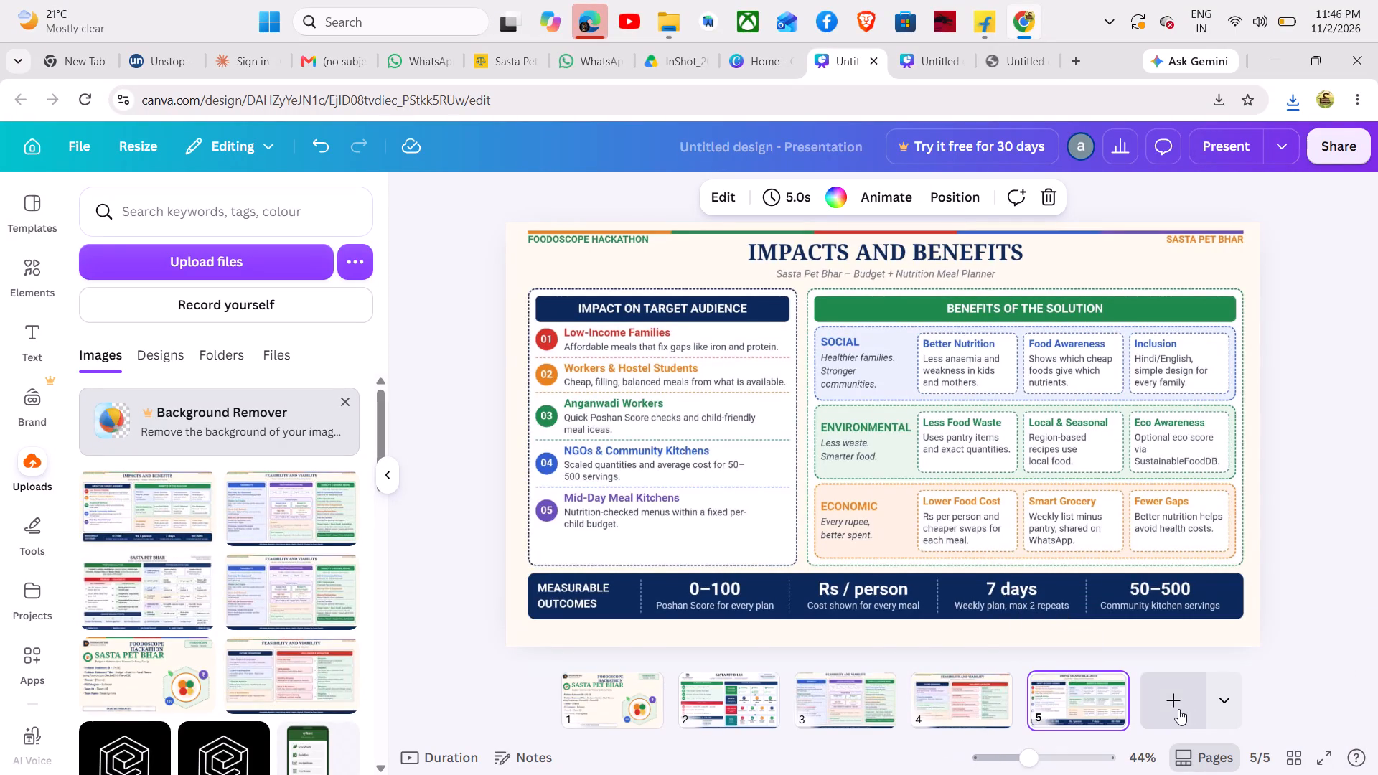
Add a blank sixth page and upload WhatsApp Image 2026-11-02 at 11.46.10 PM from the Downloads folder.
click(1186, 709)
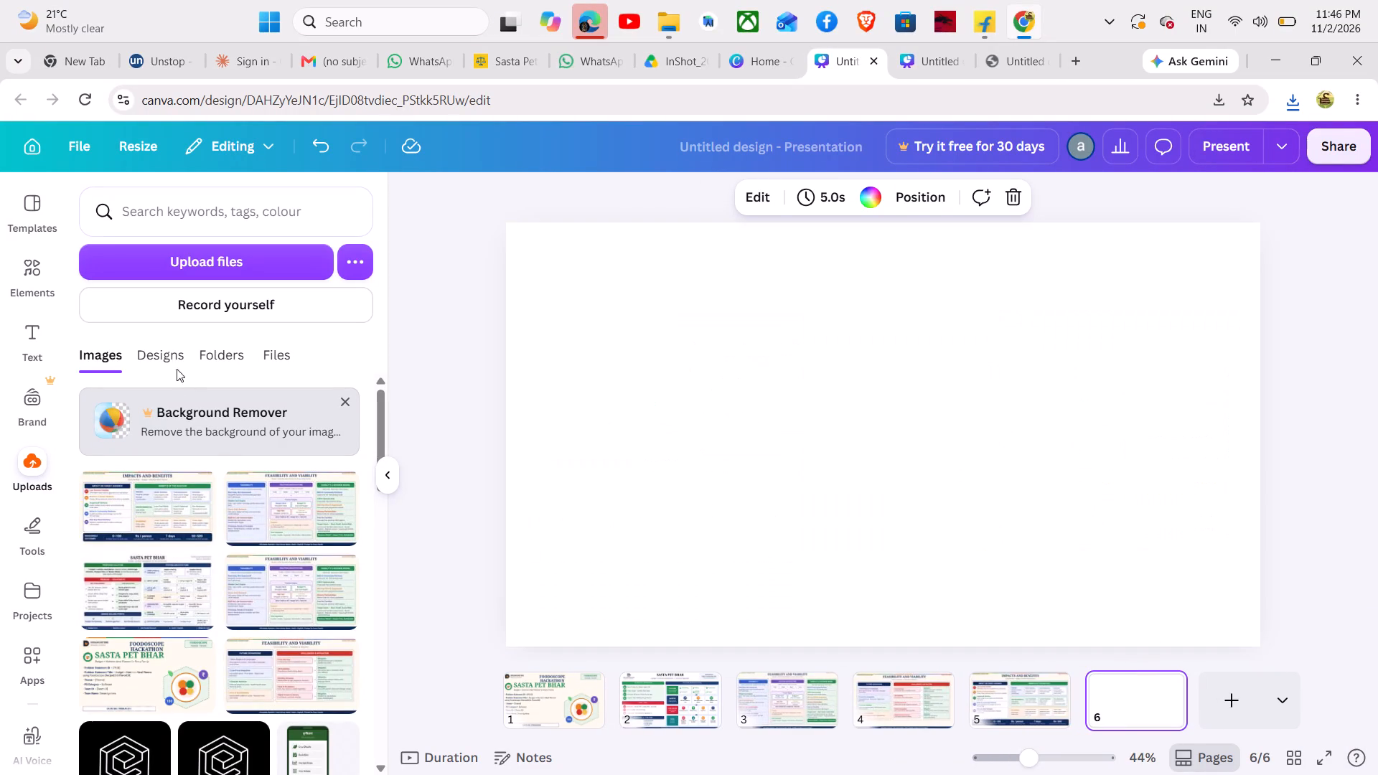
click(213, 252)
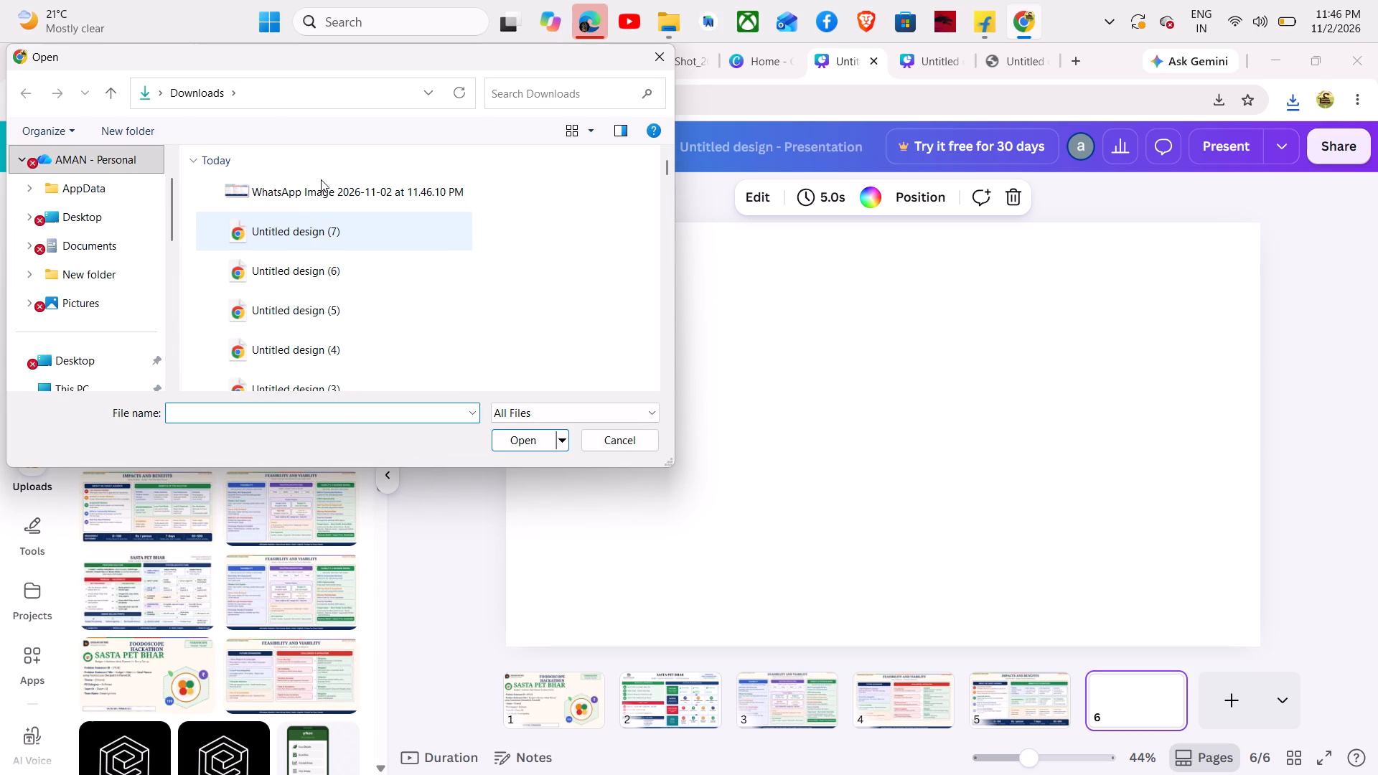
click(322, 190)
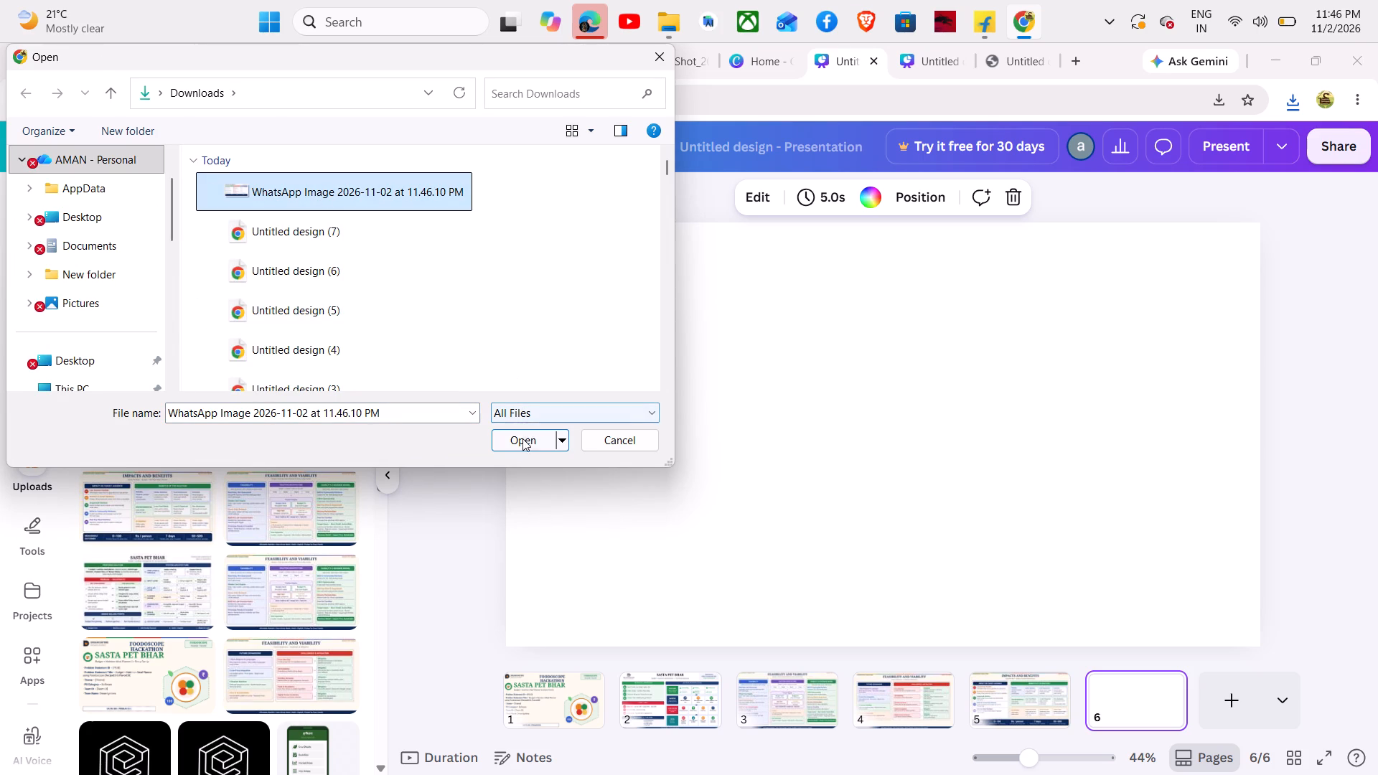
click(522, 441)
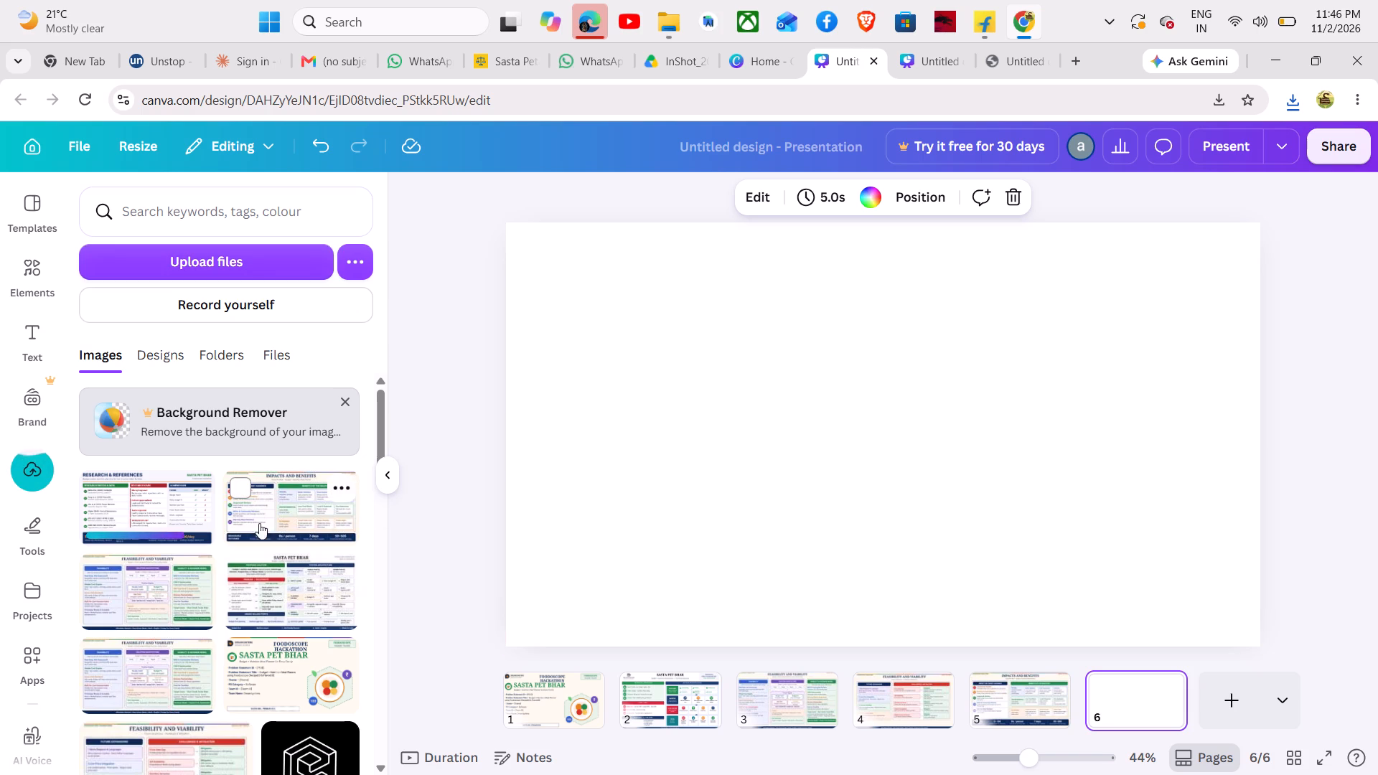
Place the uploaded Research & References image on page 6 and enlarge it to fill the page.
click(156, 489)
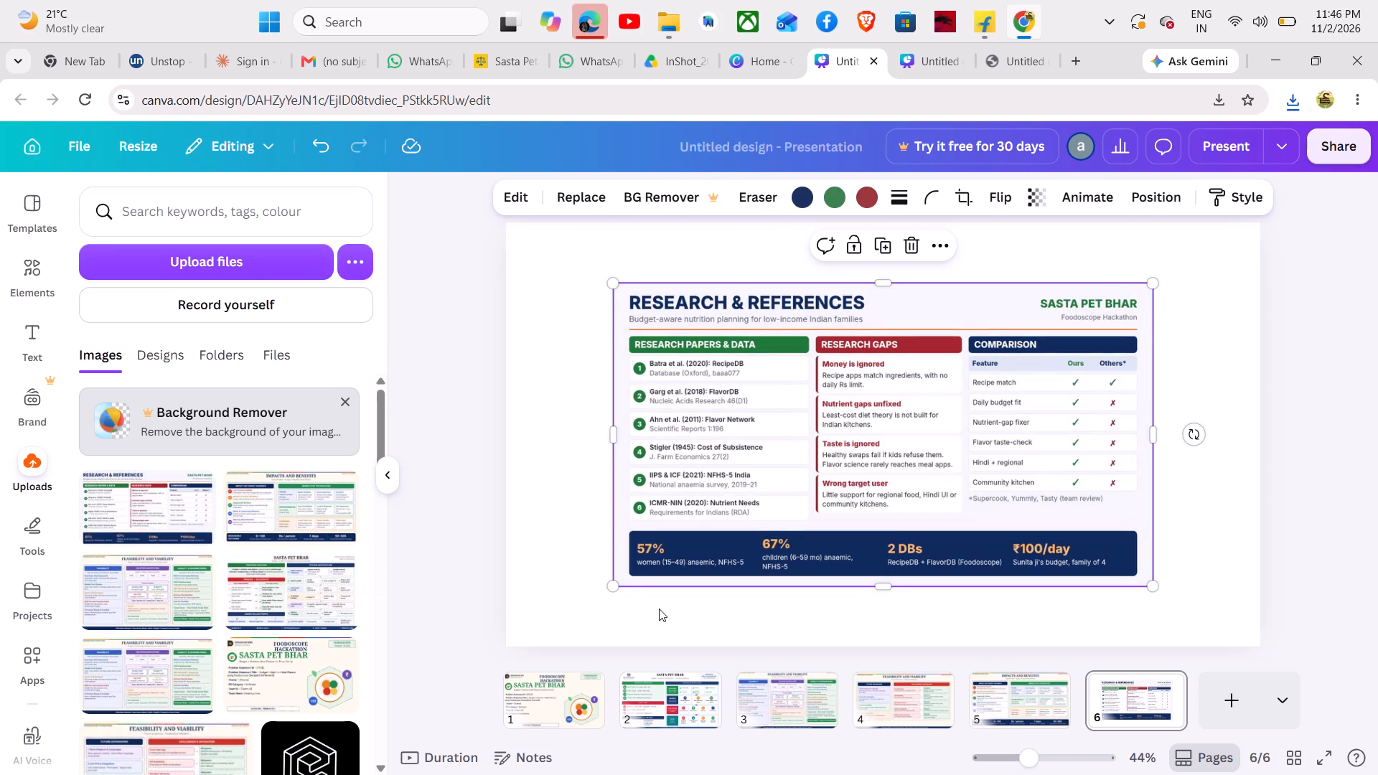
drag(613, 583, 524, 632)
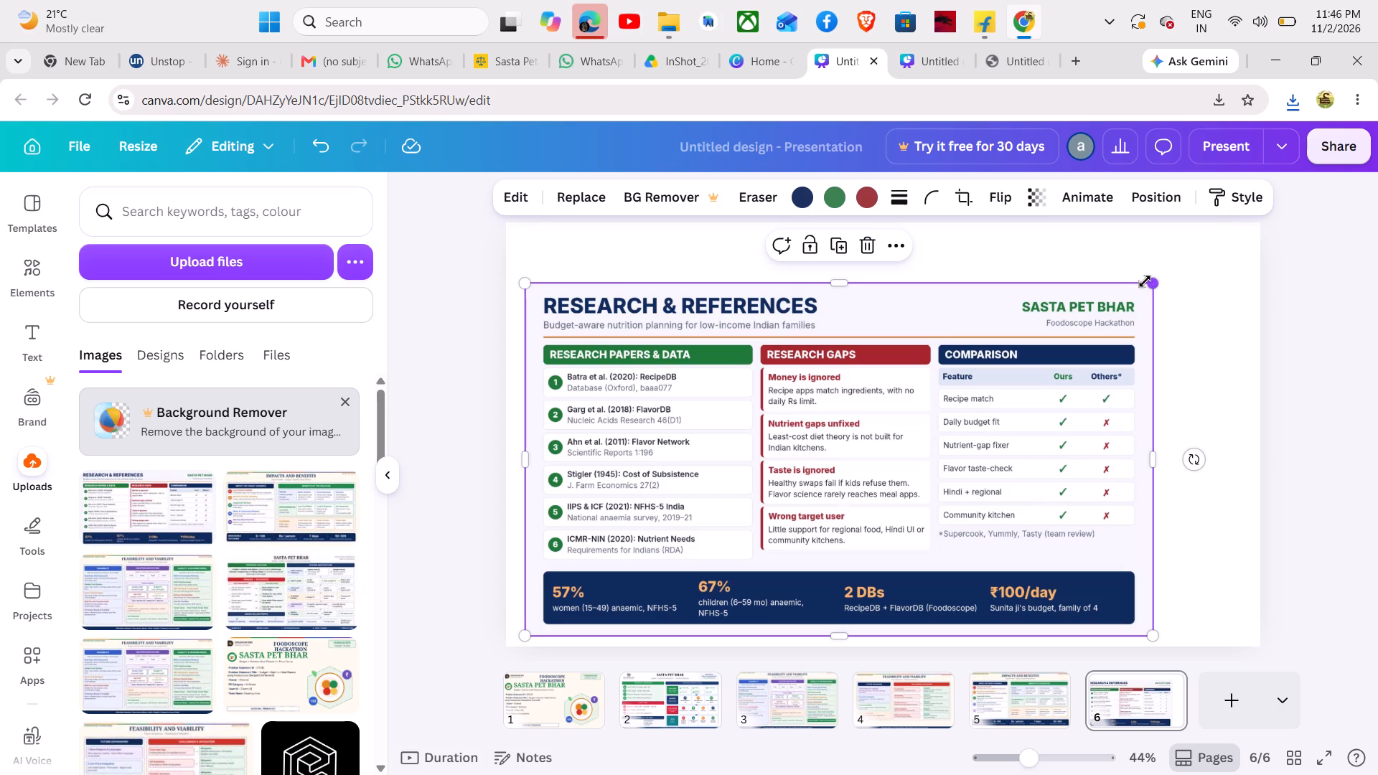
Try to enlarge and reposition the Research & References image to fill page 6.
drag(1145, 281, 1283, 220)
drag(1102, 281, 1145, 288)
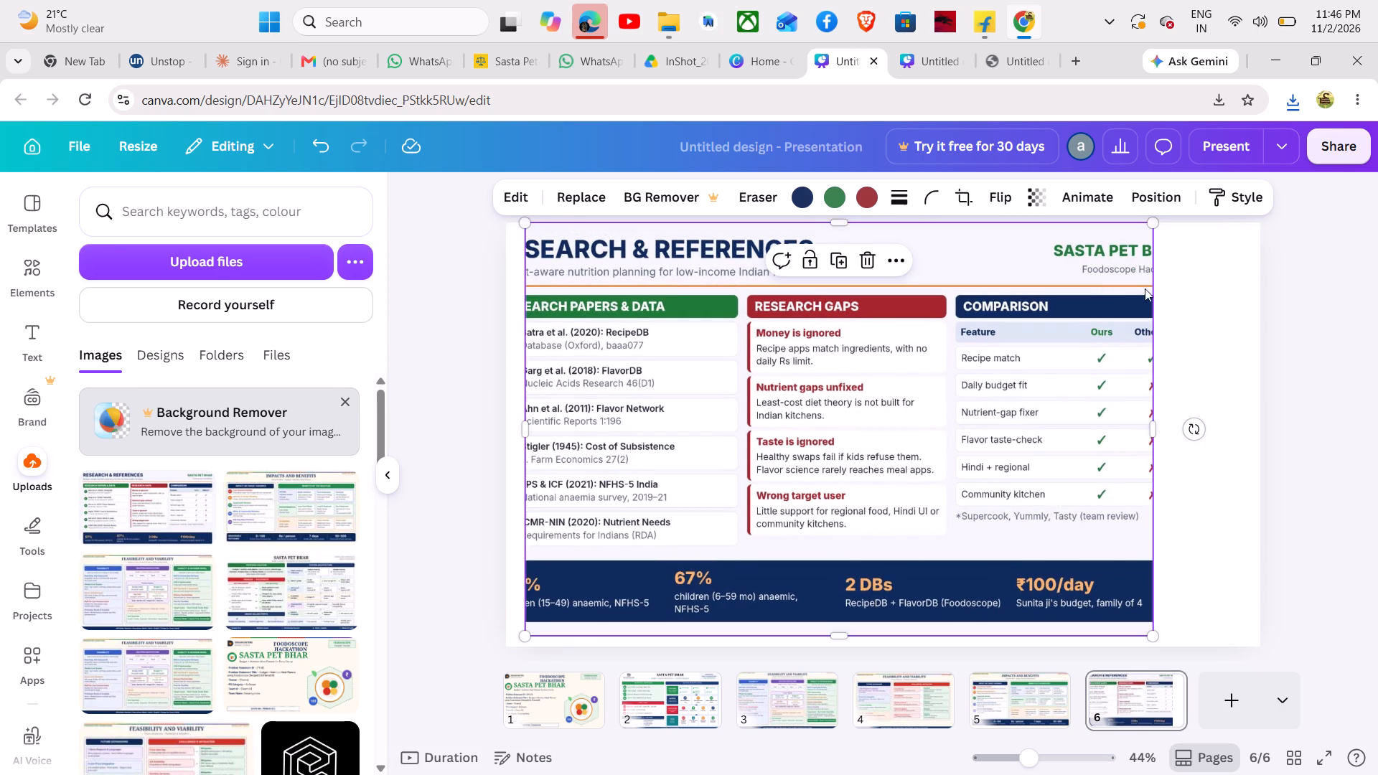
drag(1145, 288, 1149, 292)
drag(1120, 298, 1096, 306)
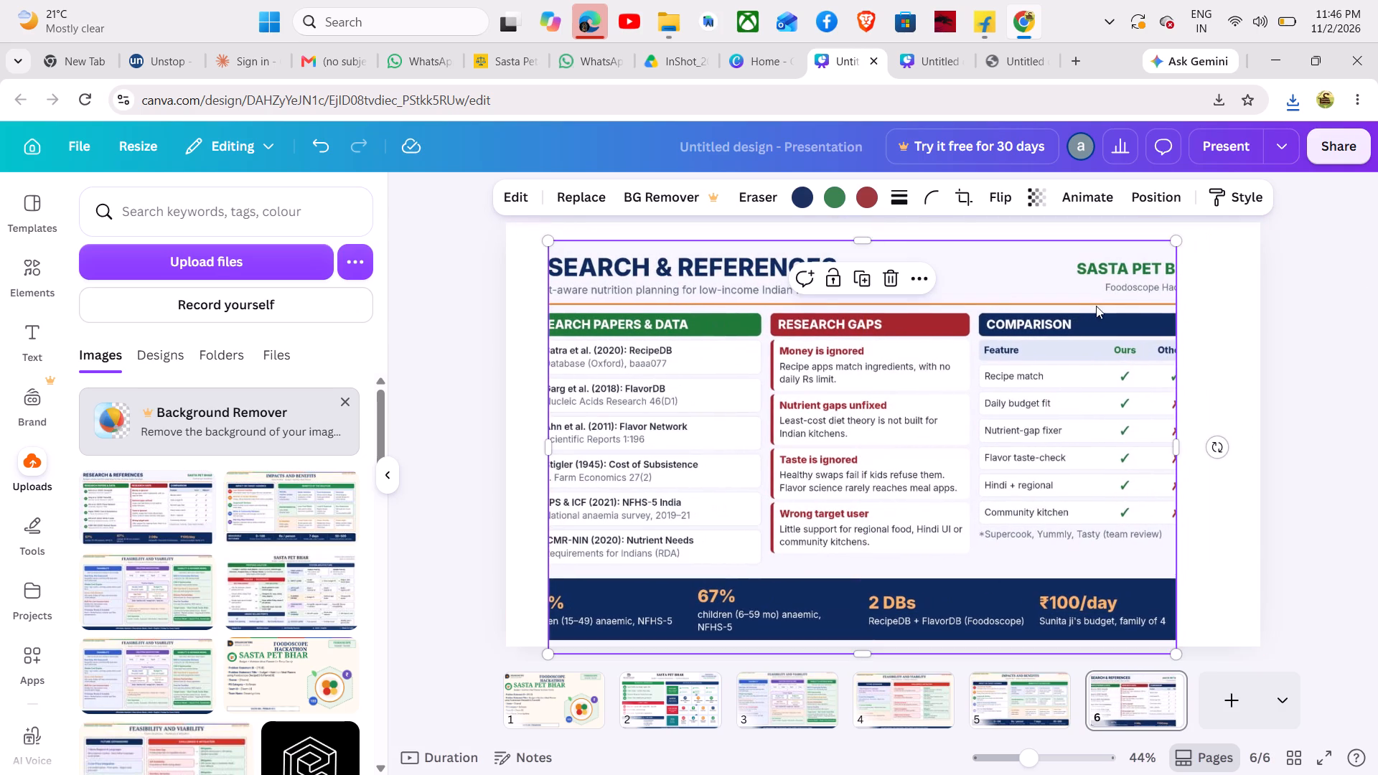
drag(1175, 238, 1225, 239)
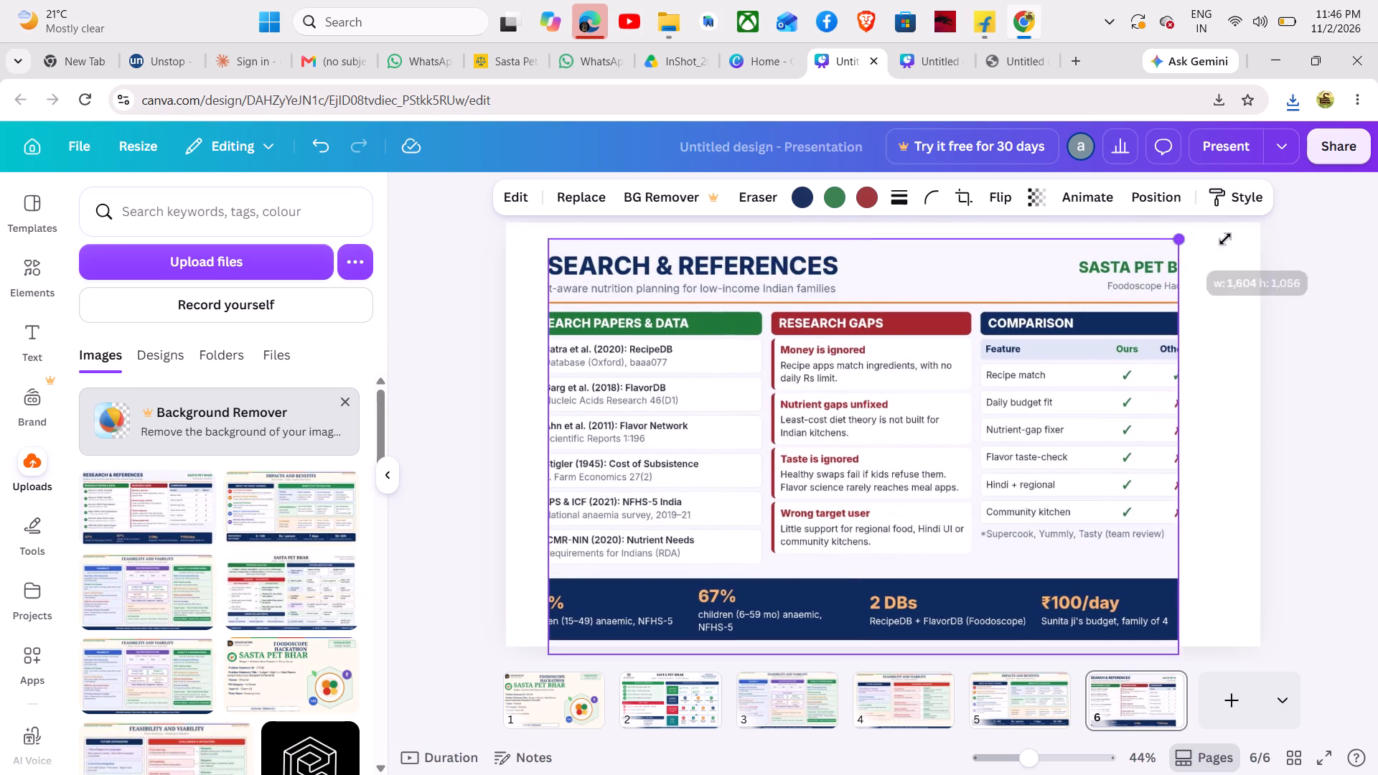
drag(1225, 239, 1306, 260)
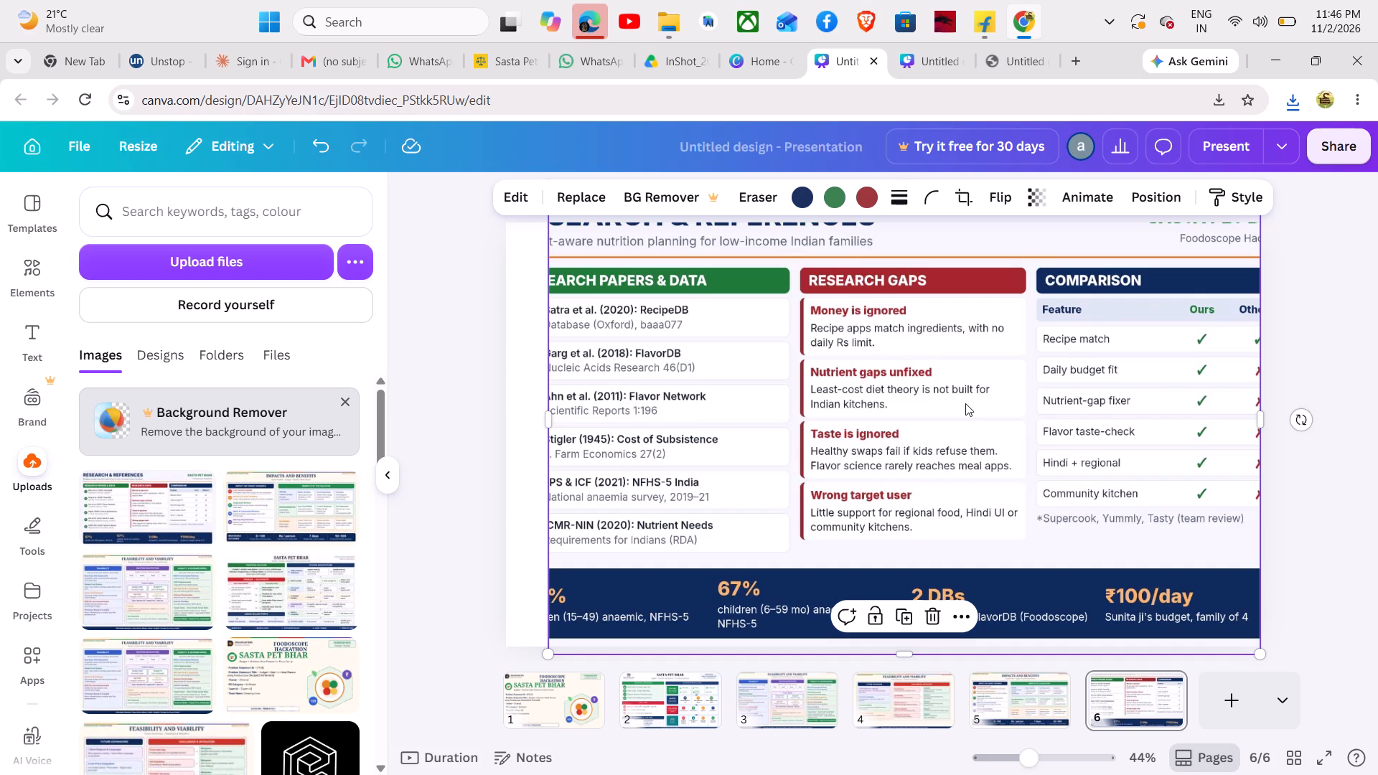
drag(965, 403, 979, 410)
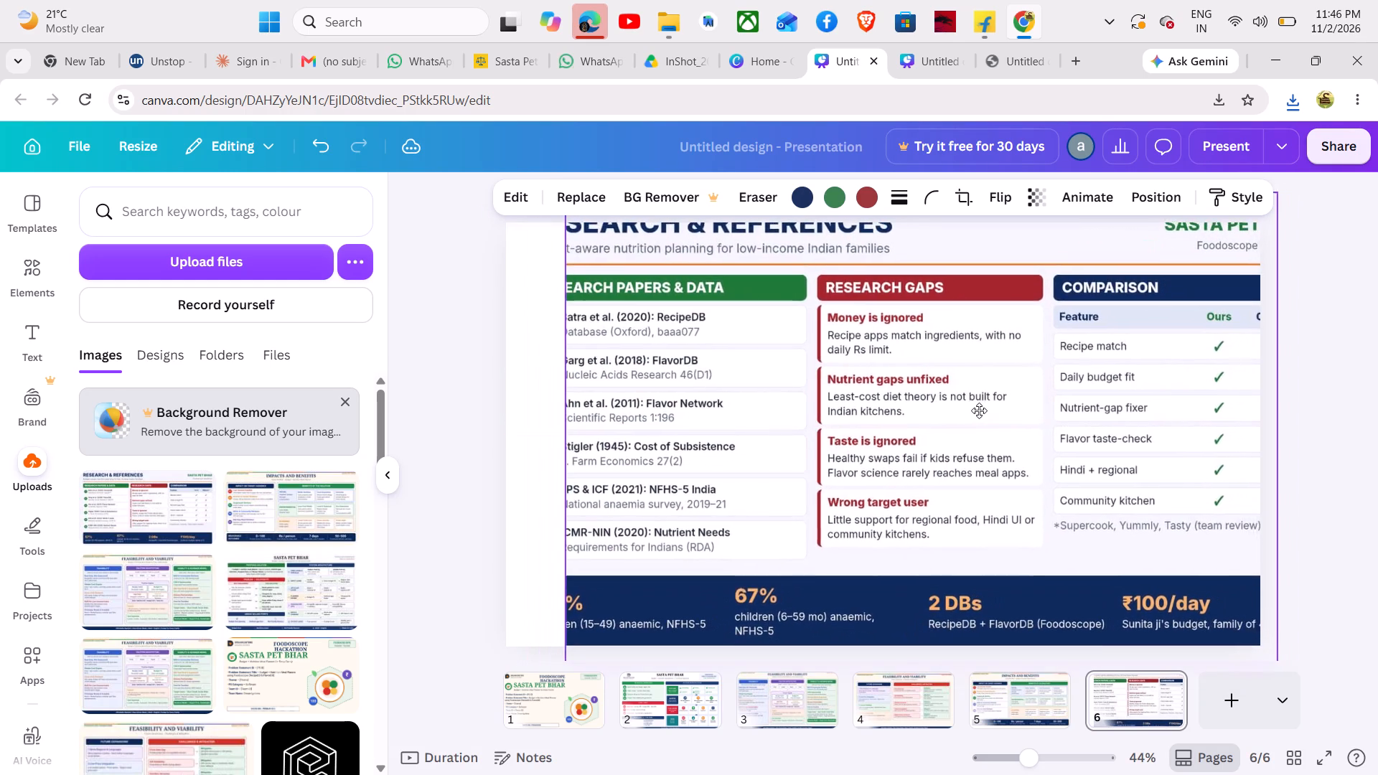
Remove the Research & References image from page 6 and insert a fresh copy from the uploaded images.
drag(979, 410, 154, 760)
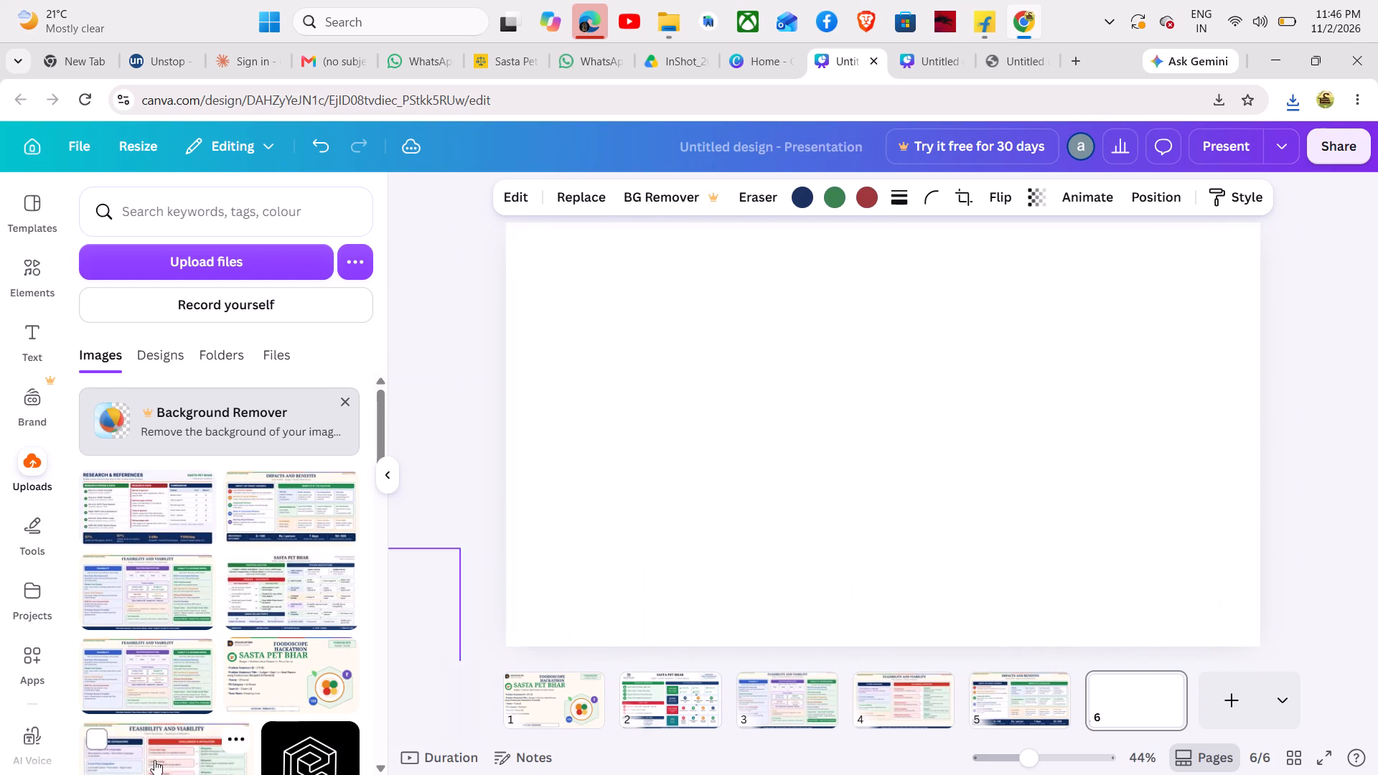
drag(154, 760, 53, 729)
click(156, 540)
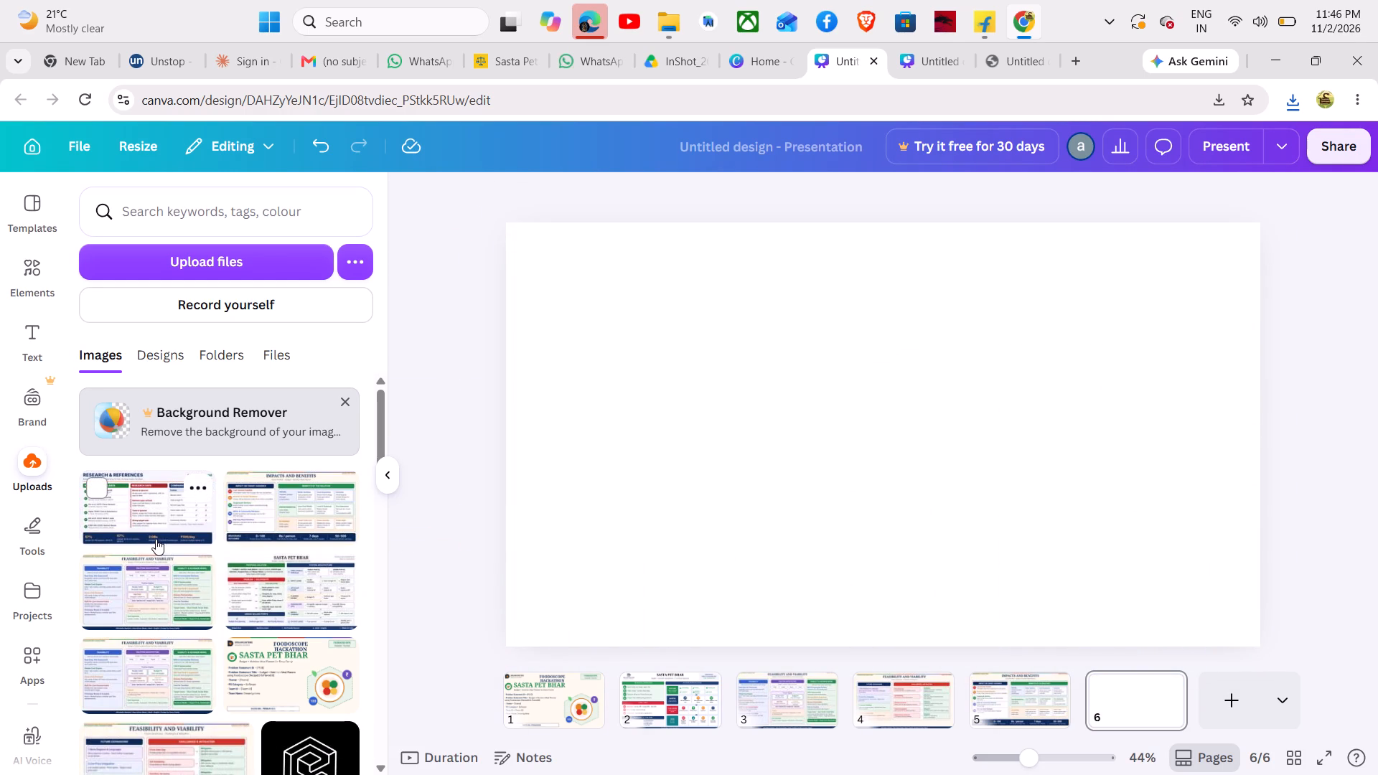
click(156, 525)
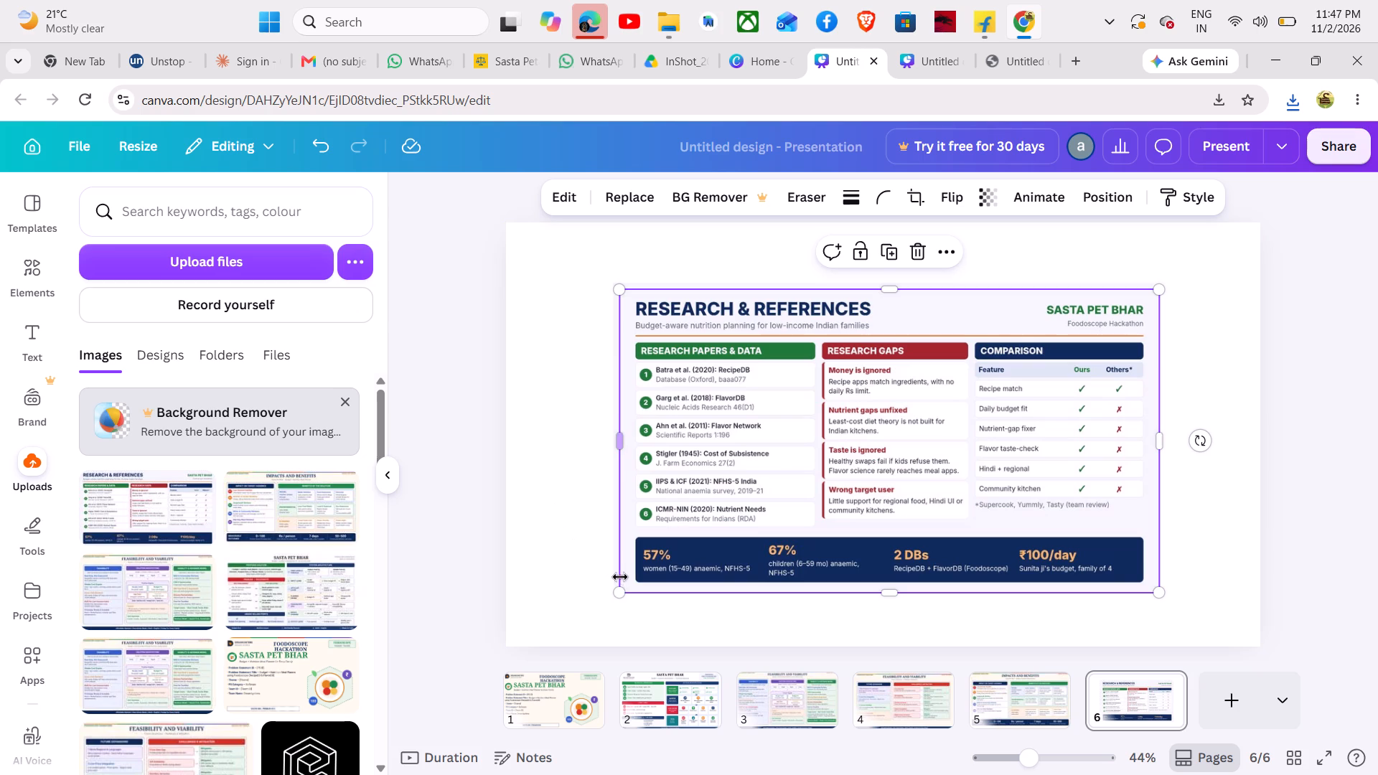
drag(621, 592, 512, 623)
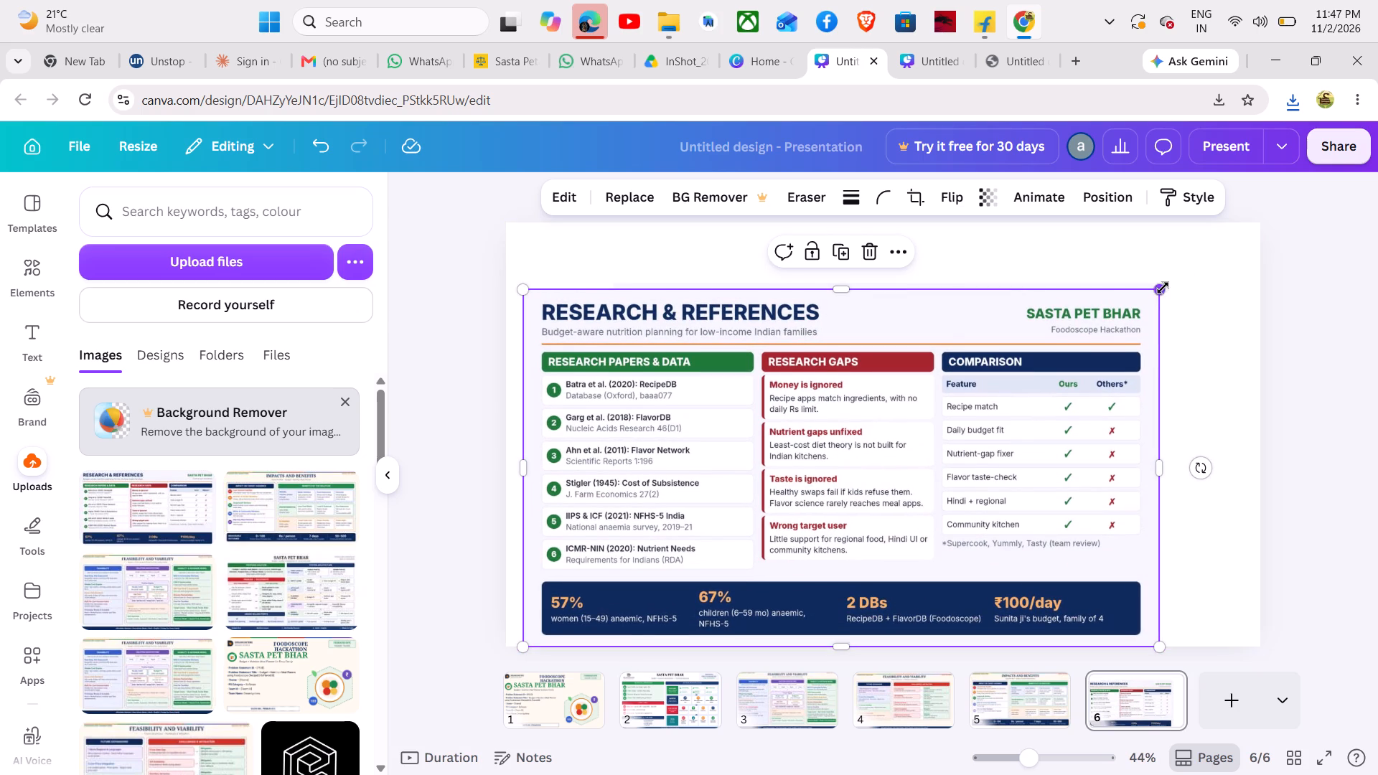
drag(1162, 288, 1275, 217)
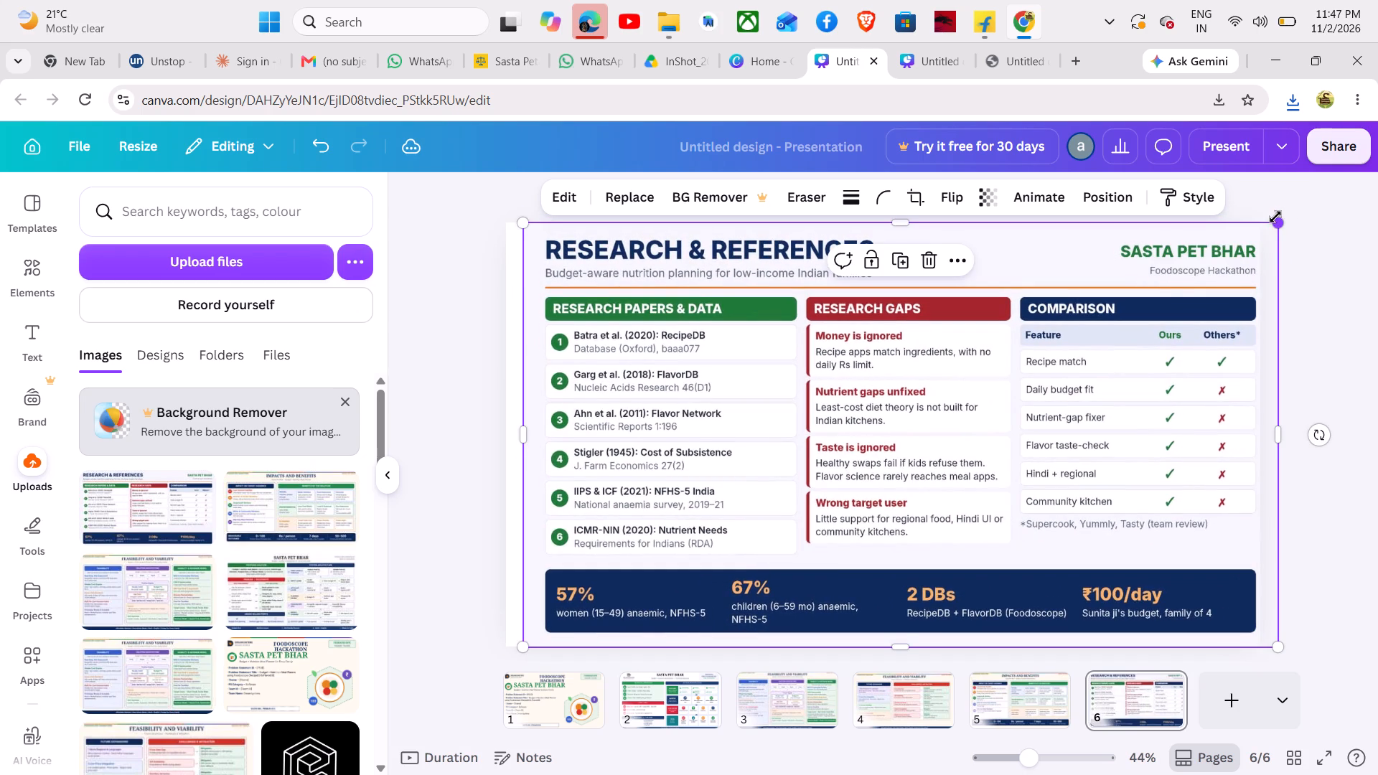
drag(939, 406, 931, 413)
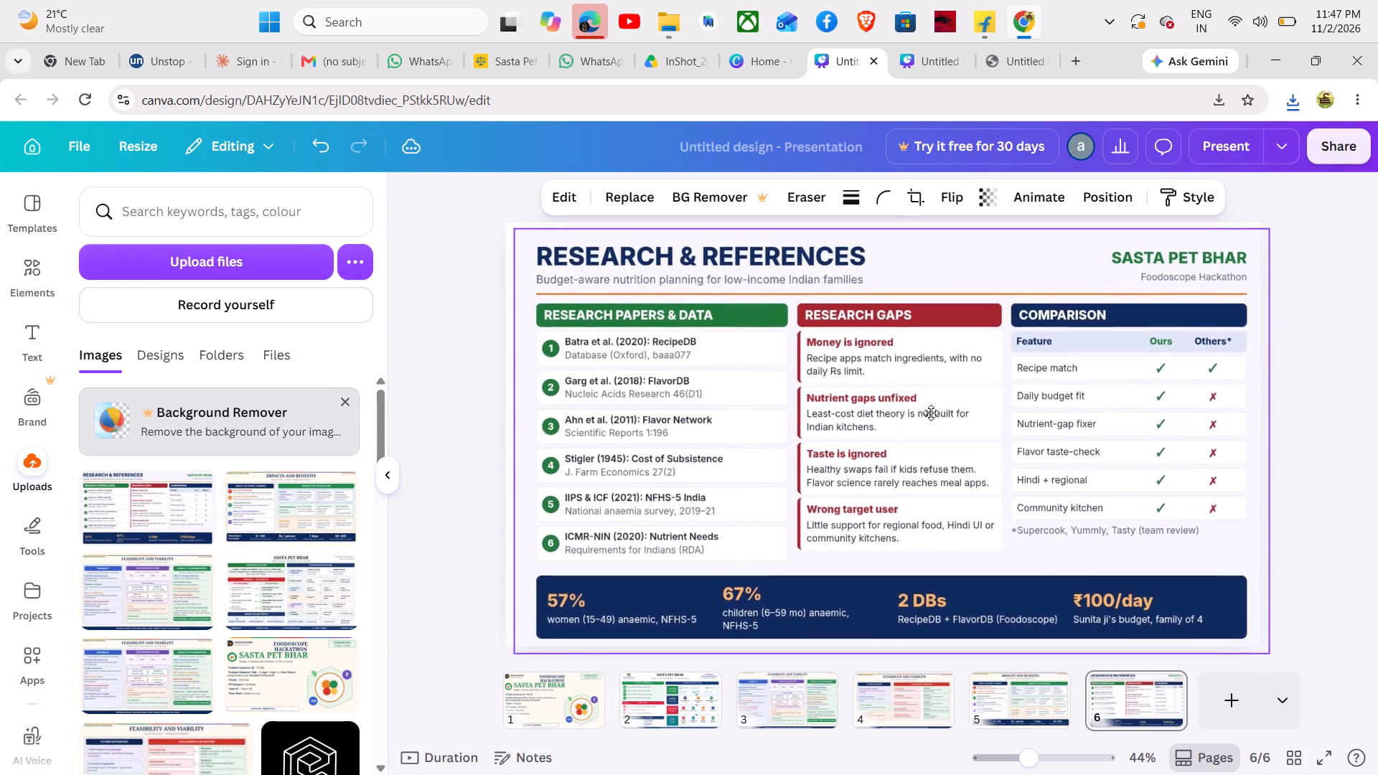
drag(931, 413, 933, 415)
click(900, 418)
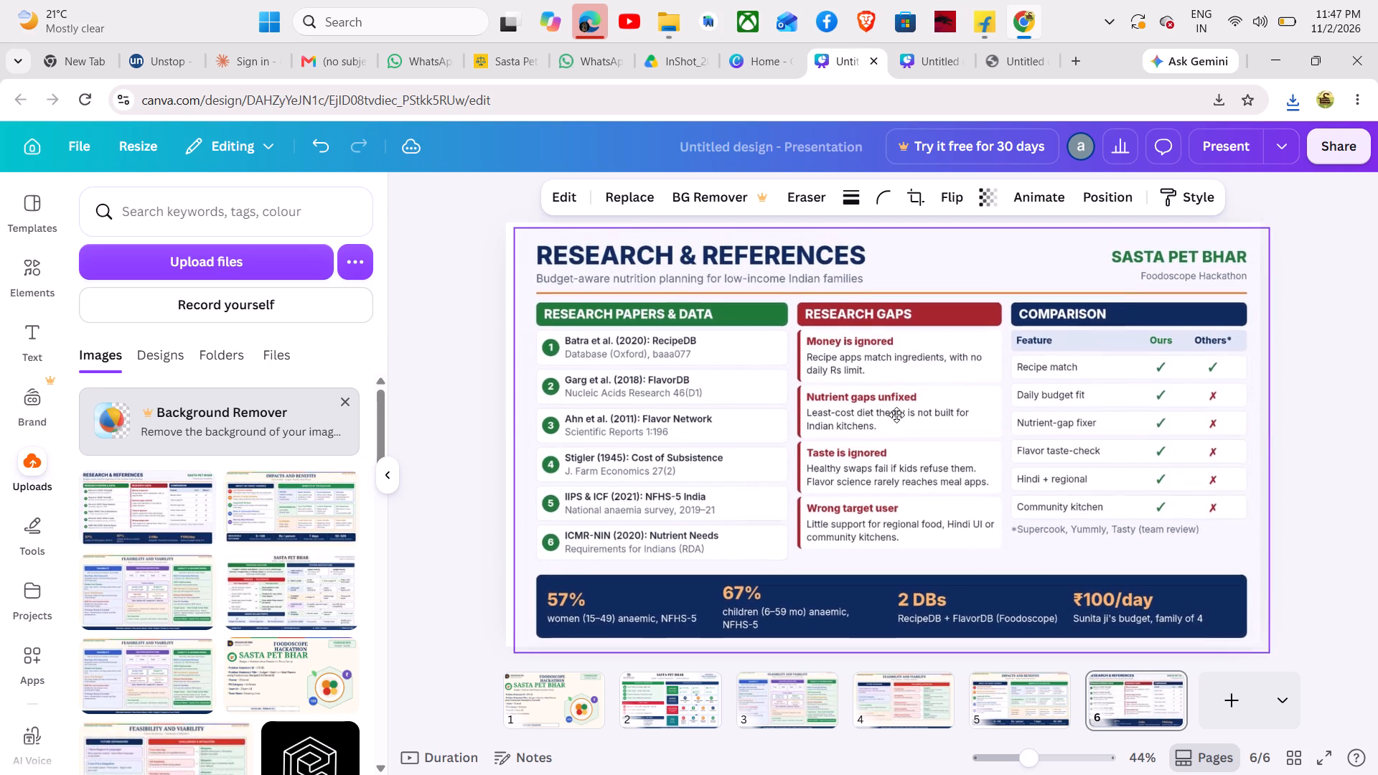
click(458, 324)
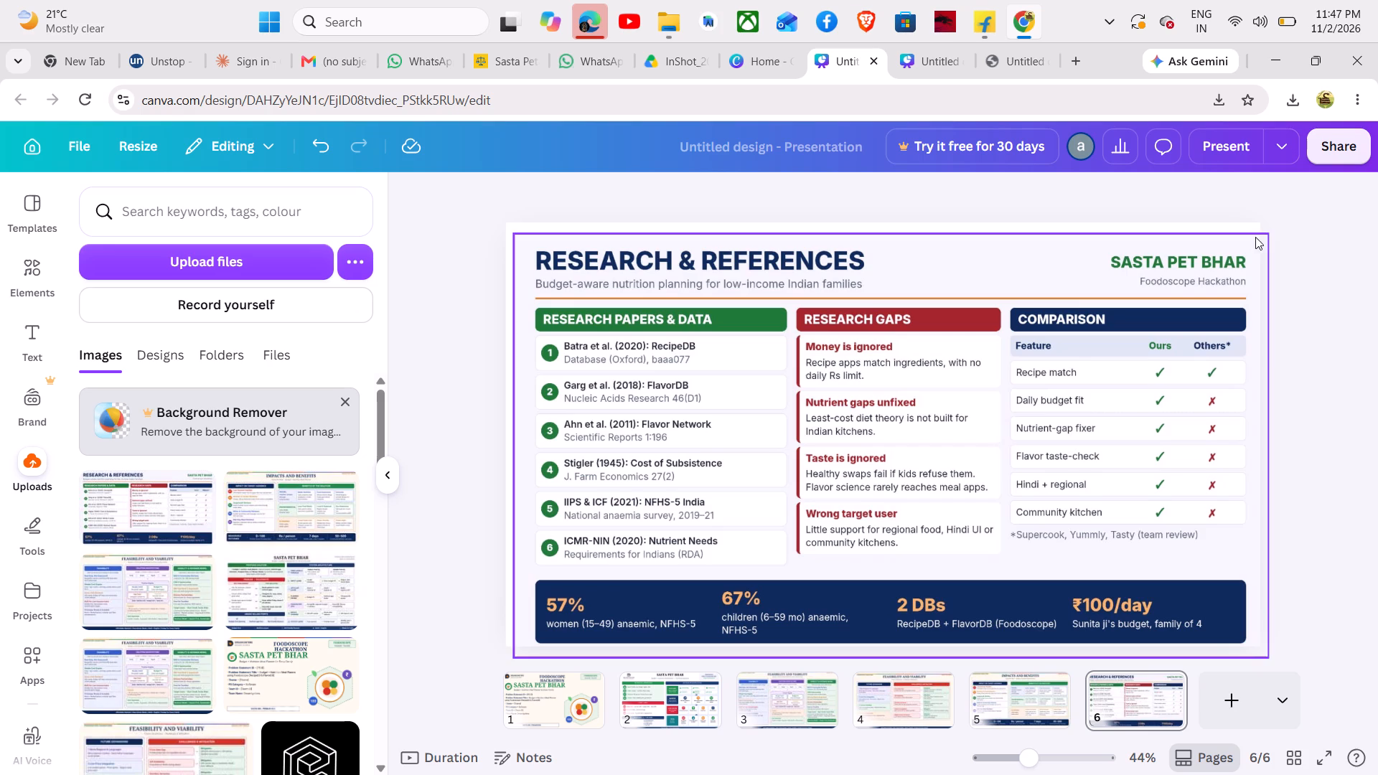
drag(1248, 231, 1234, 230)
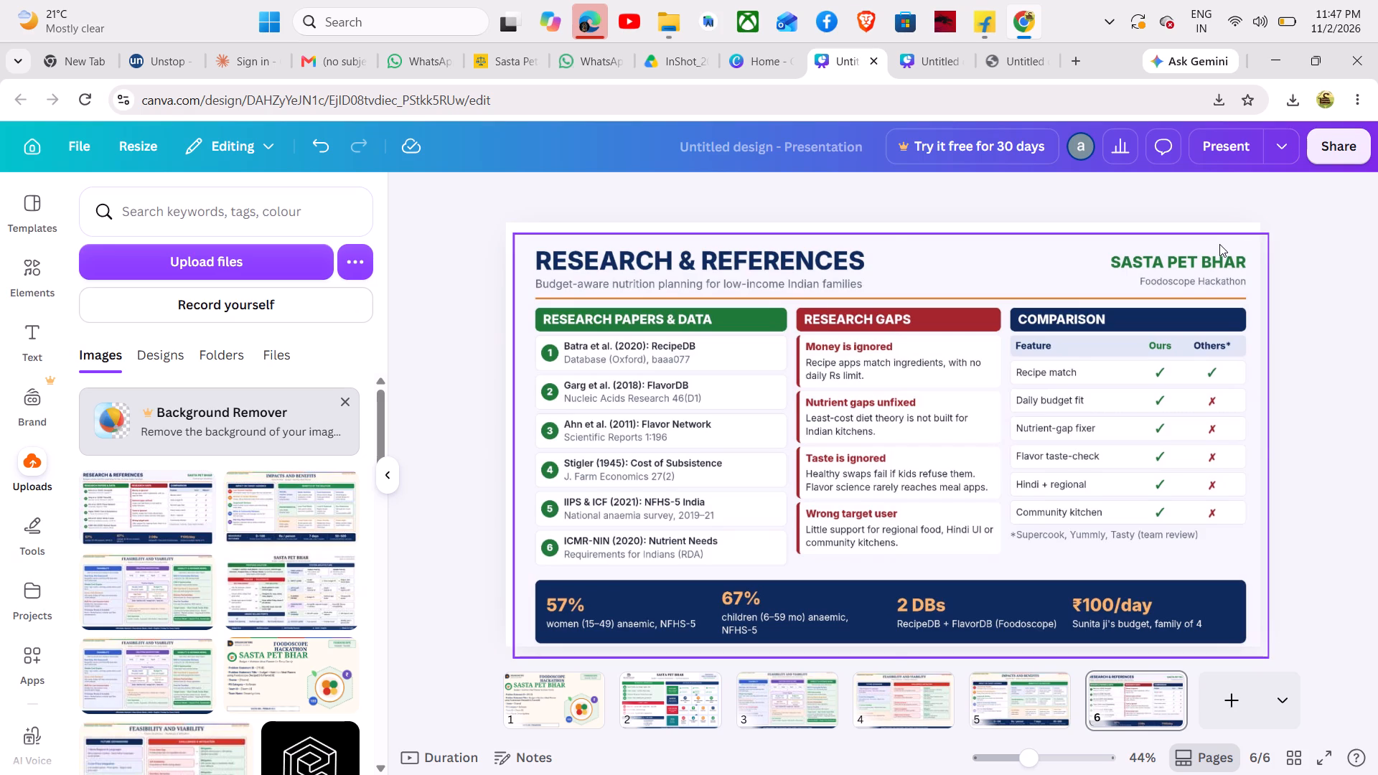
drag(1219, 243, 1209, 235)
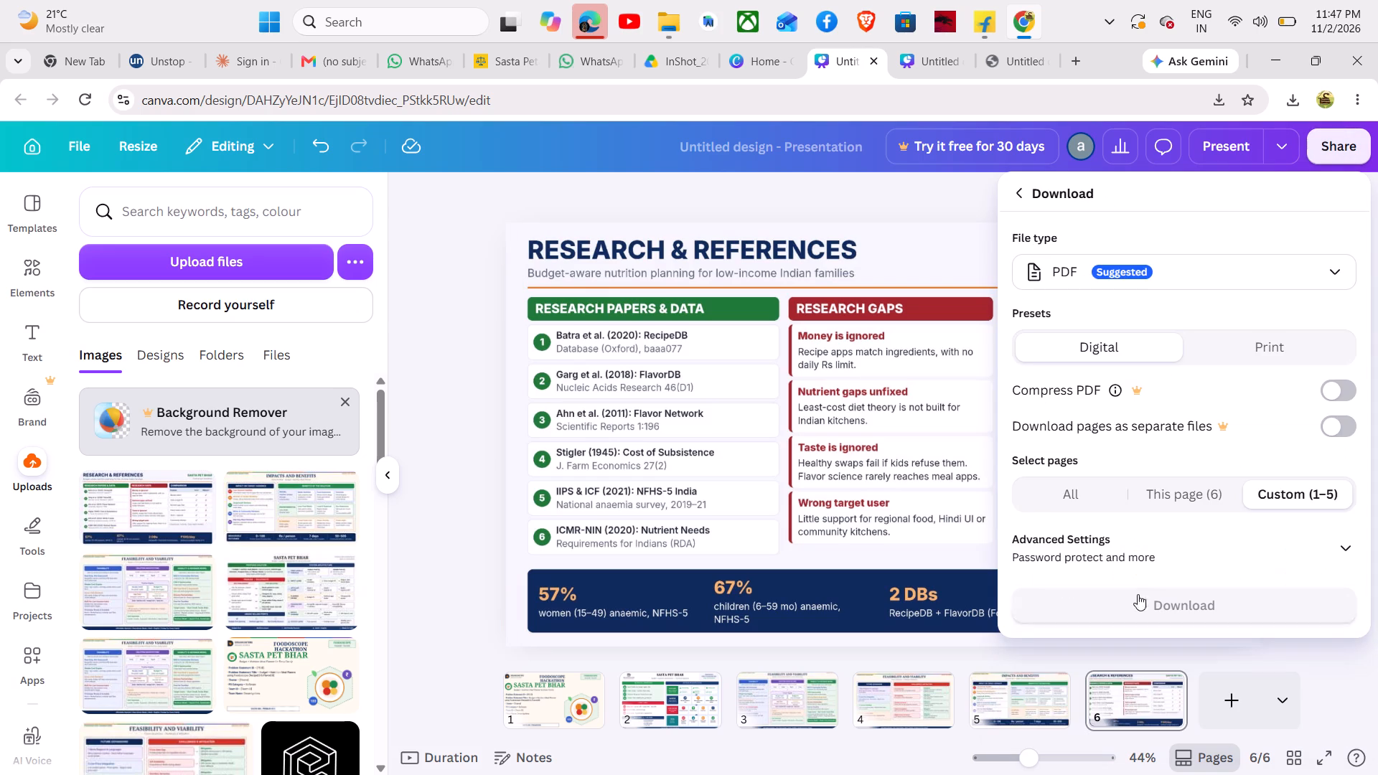
click(1062, 502)
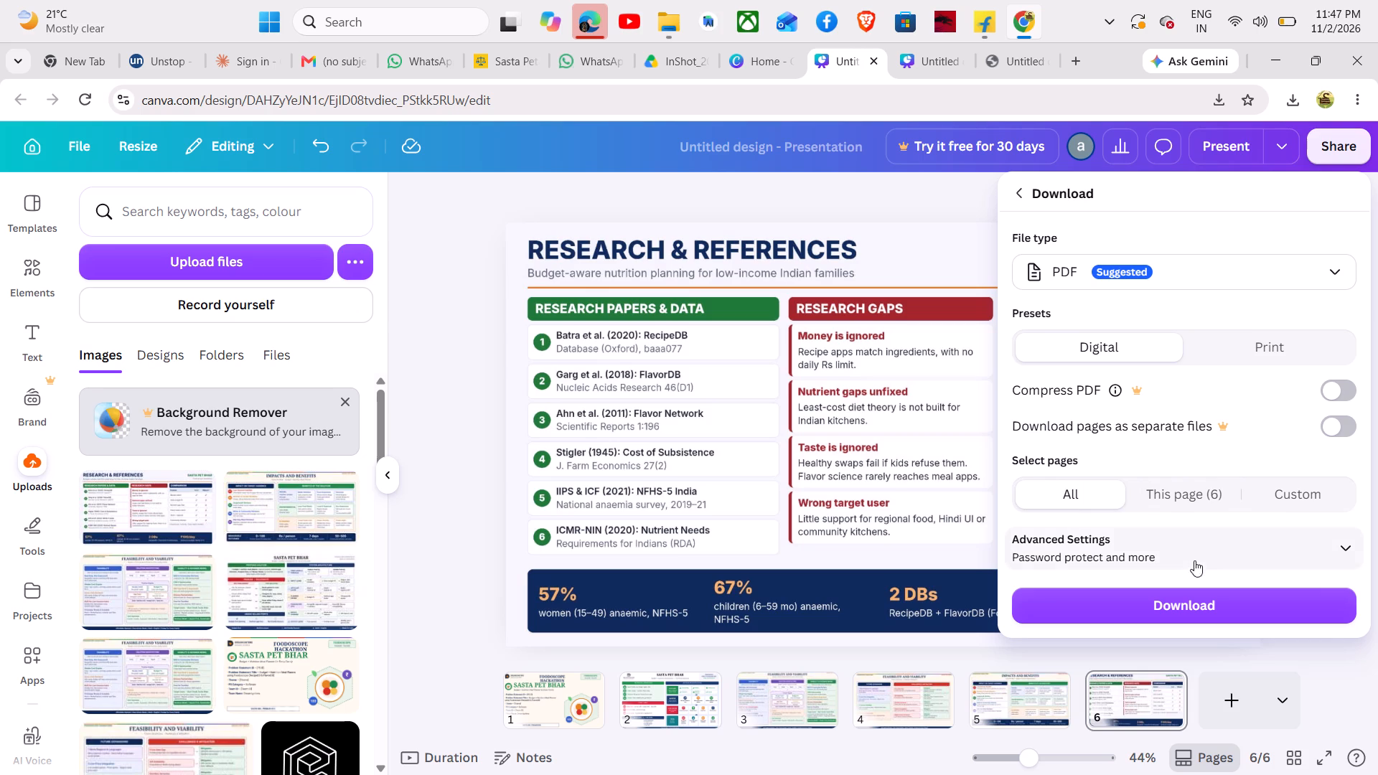
click(1178, 608)
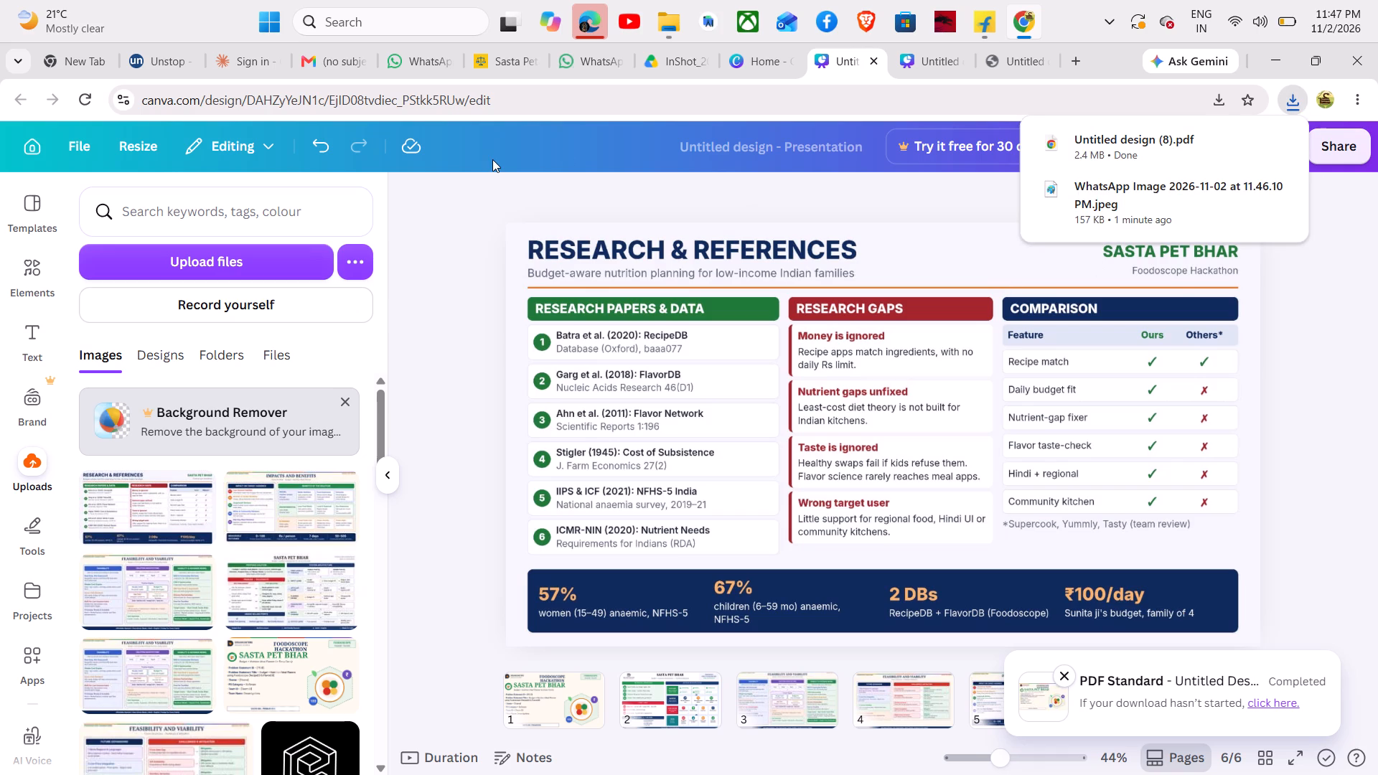
Attach Untitled design (8) as the idea's ppt on the Unstop submission form and submit the entry.
click(160, 60)
click(244, 287)
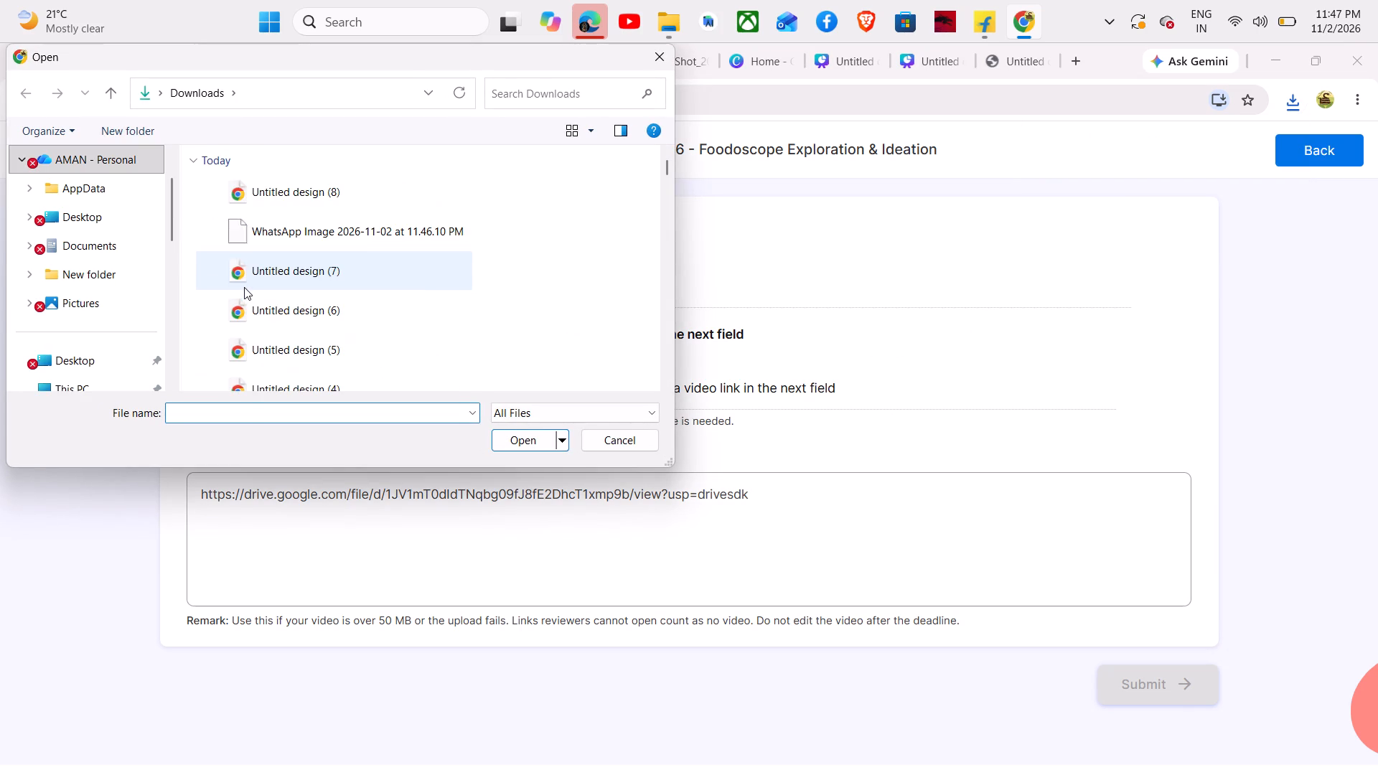
click(383, 195)
click(533, 435)
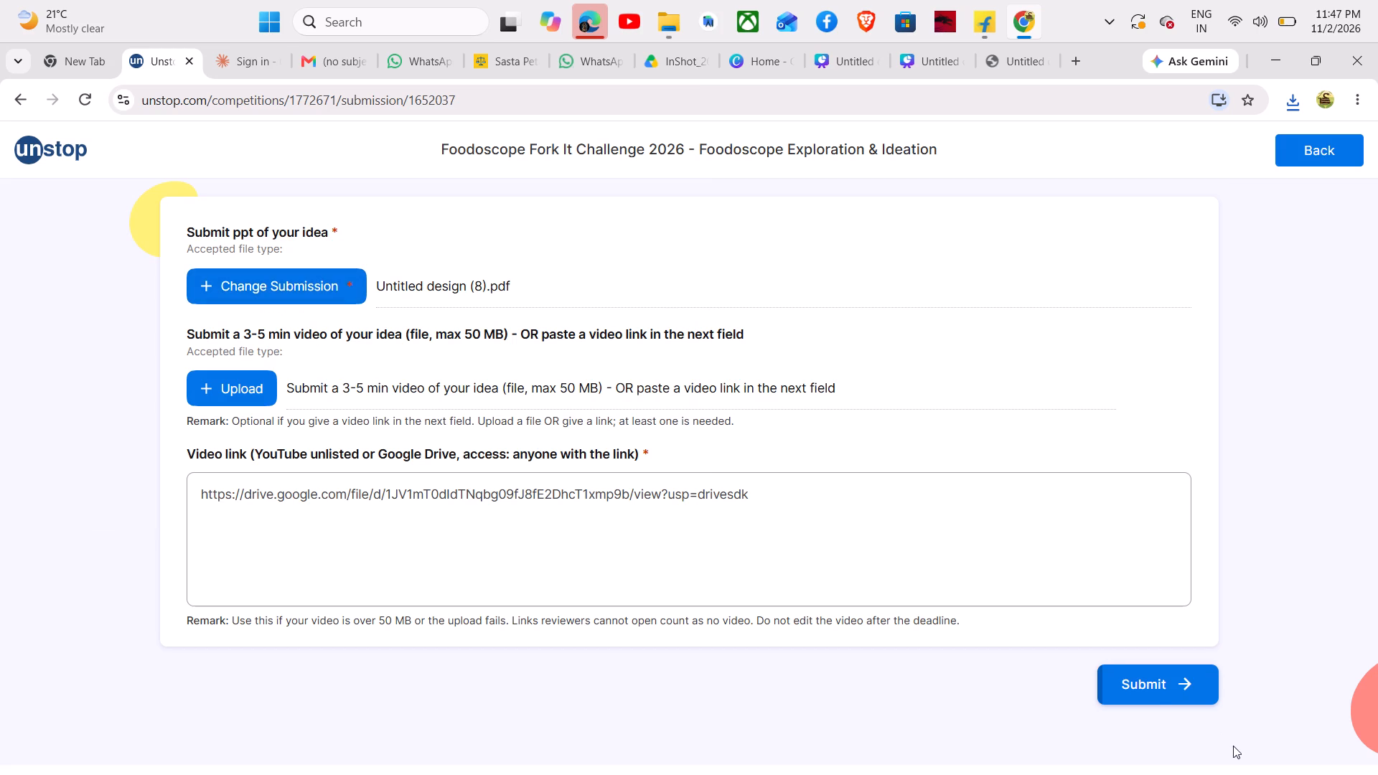
click(1178, 680)
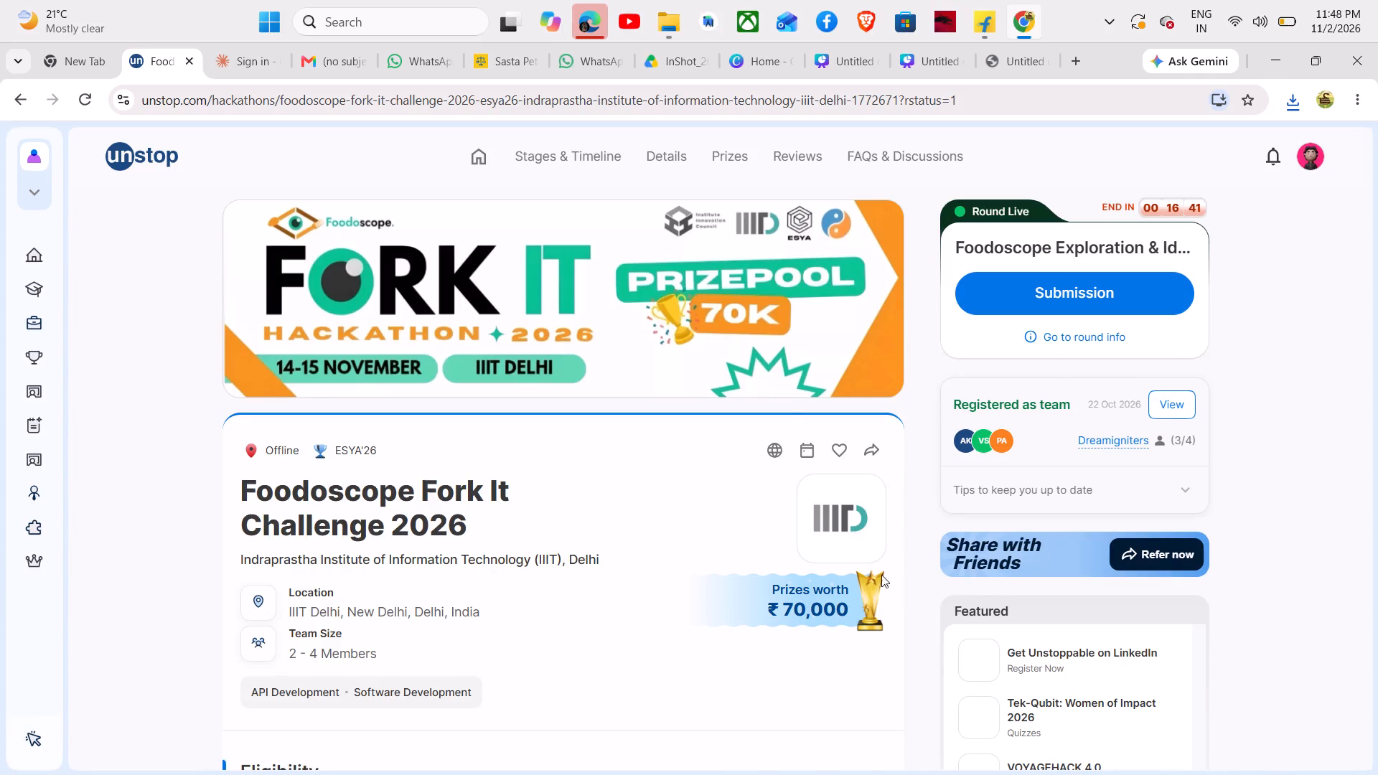
Examine the Foodoscope Fork It Challenge 2026 page, including the eligibility and the stages and timelines sections.
click(1328, 647)
key(Down)
key(Down)
key(Down)
key(Down)
key(Down)
key(Down)
key(Down)
key(Down)
key(Down)
key(Down)
key(Down)
key(Down)
key(Down)
key(Down)
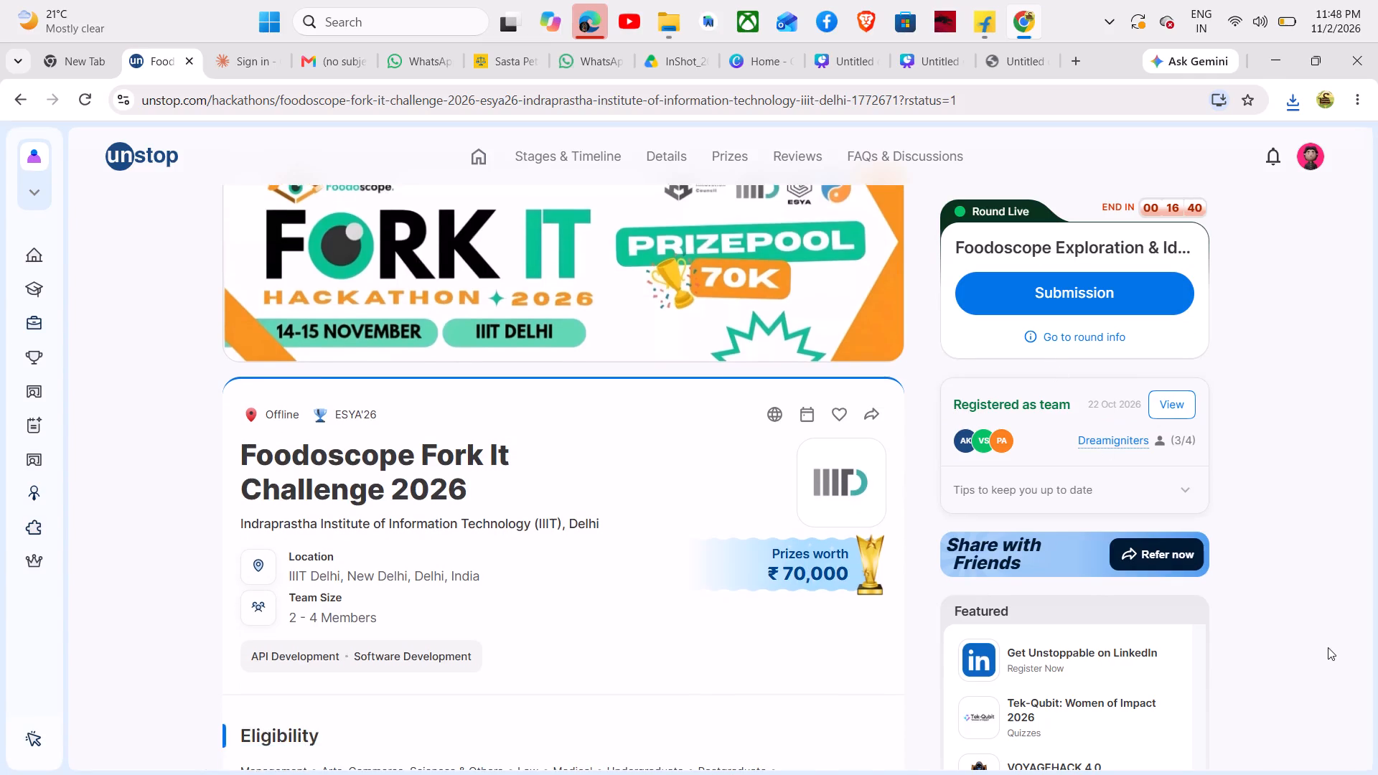
key(Down)
key(Down)
key(Down)
key(Down)
key(Down)
key(Down)
key(Down)
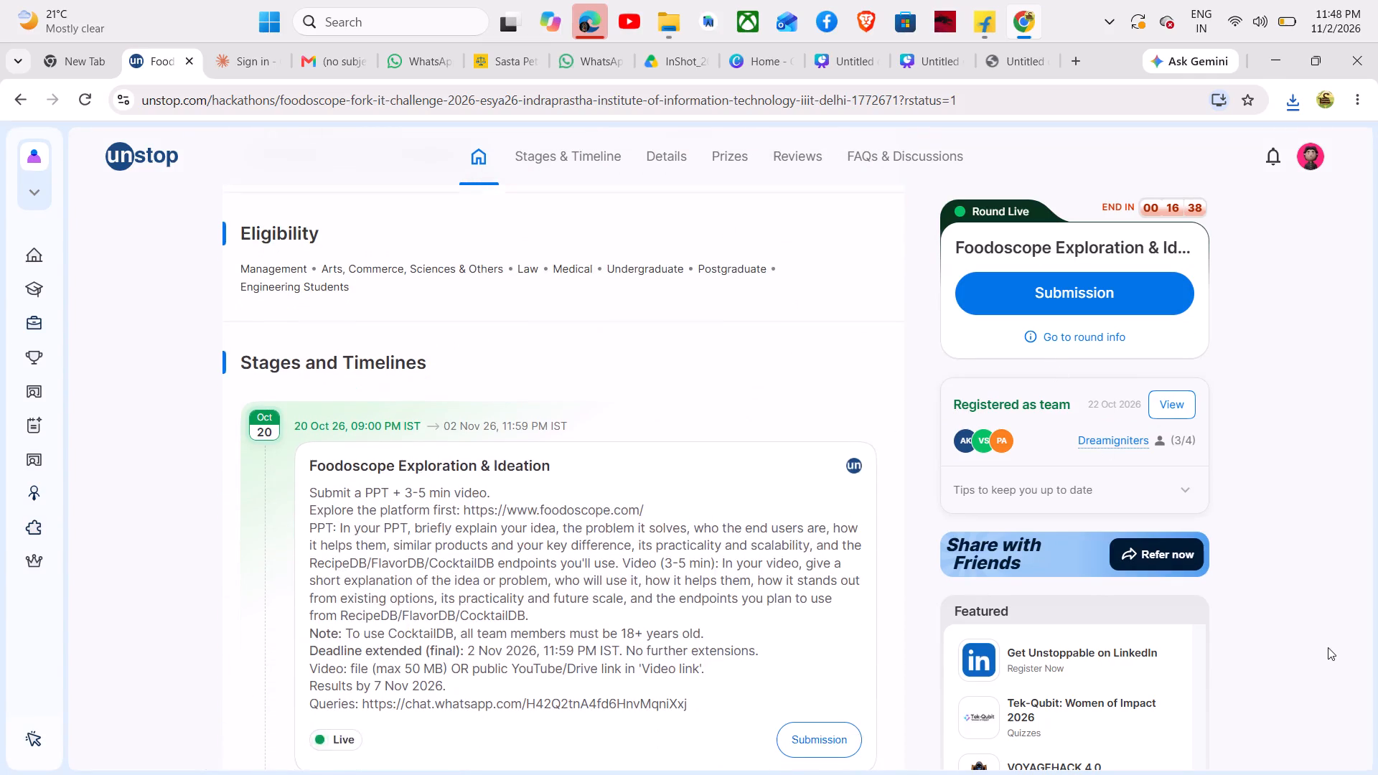